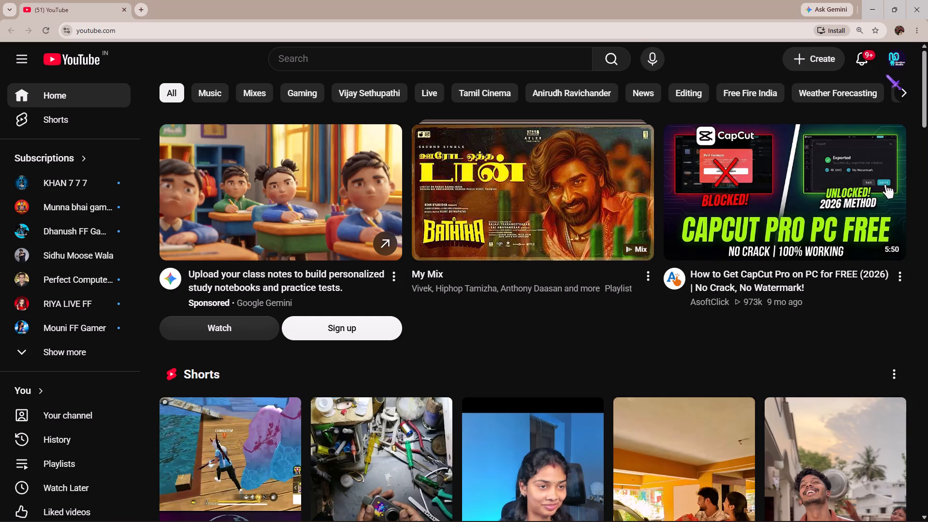
Open the list of accounts available for switching from the current YouTube channel.
{"action": "left_click", "coordinate": [901, 58]}
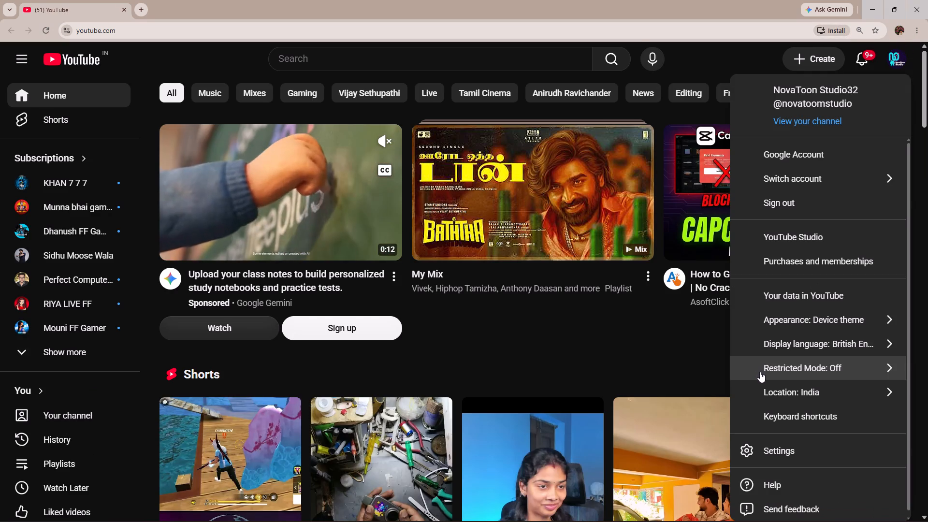
{"action": "left_click", "coordinate": [818, 173]}
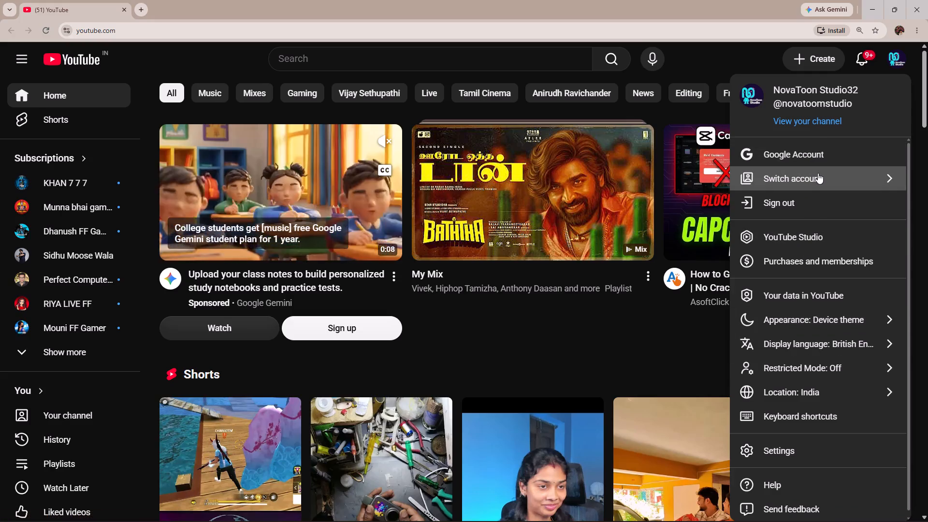
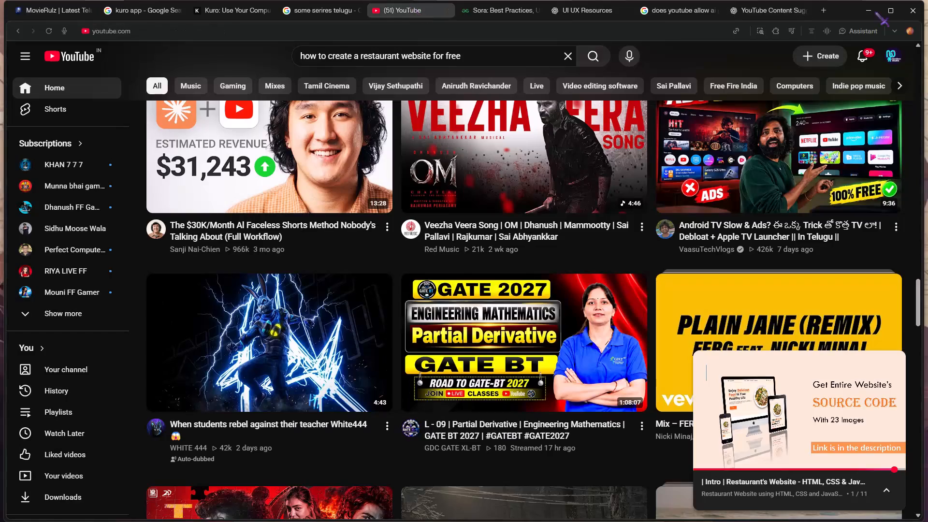
From the YouTube account switcher, start adding another account to reach the Google sign-in form.
{"action": "left_click", "coordinate": [889, 57]}
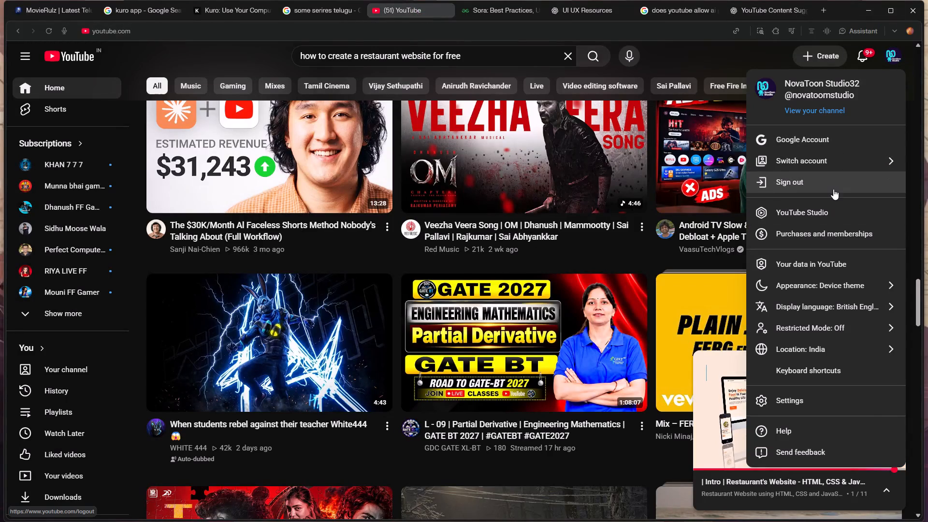
{"action": "left_click", "coordinate": [841, 168]}
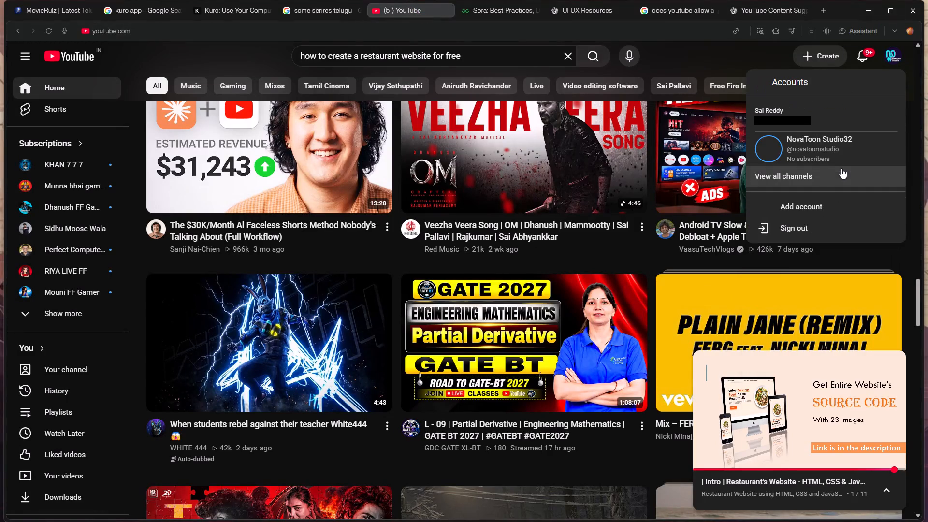
{"action": "left_click", "coordinate": [816, 207]}
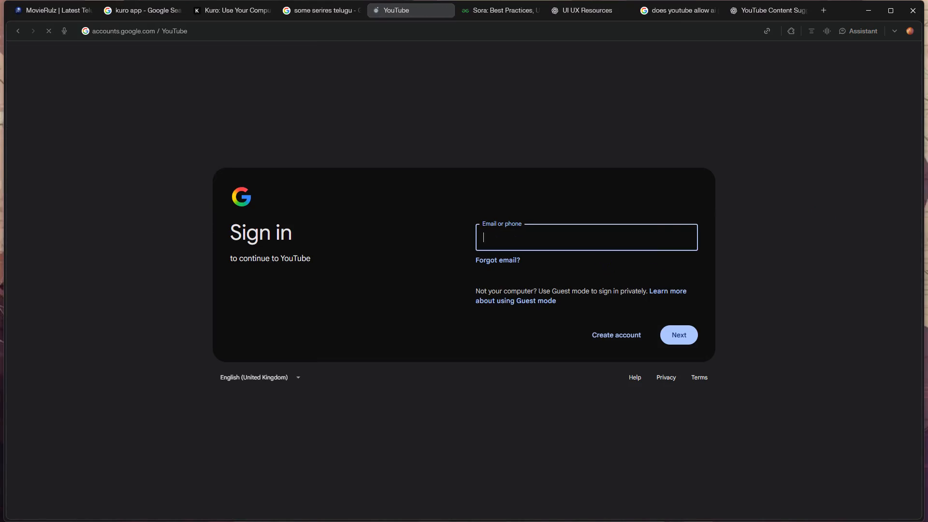
Enter the first part of the other account's email address in the Google sign-in form.
{"action": "left_click", "coordinate": [595, 249]}
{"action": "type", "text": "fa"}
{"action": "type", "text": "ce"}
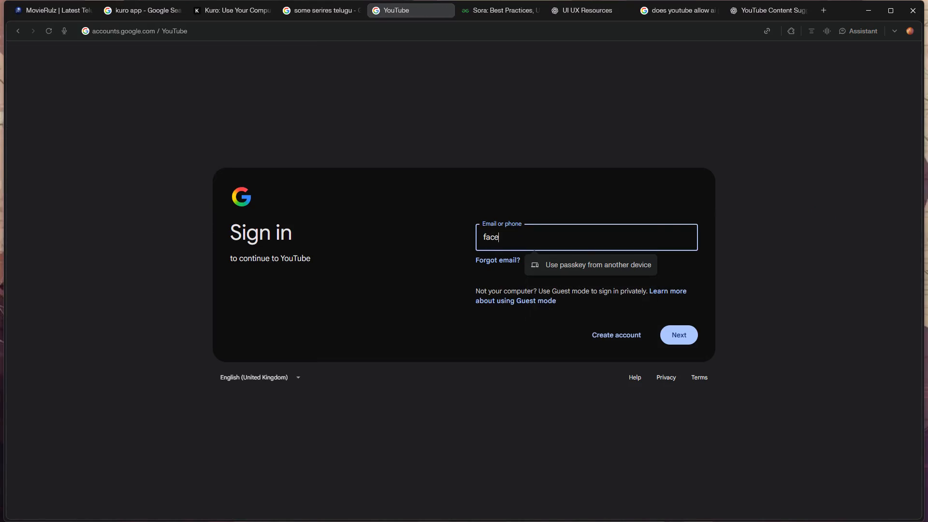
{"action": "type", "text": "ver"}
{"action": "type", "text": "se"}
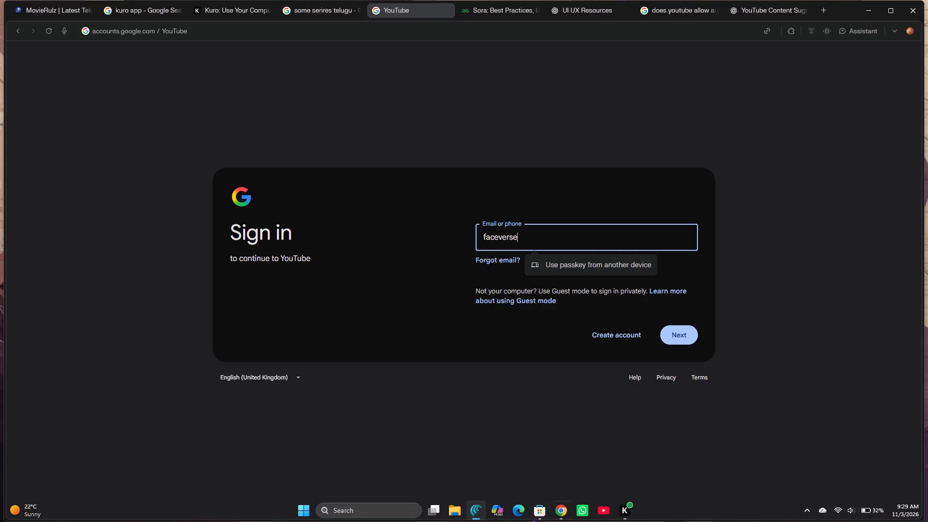
Switch to Google Chrome and open the "face (Work)" profile.
{"action": "left_click", "coordinate": [557, 507]}
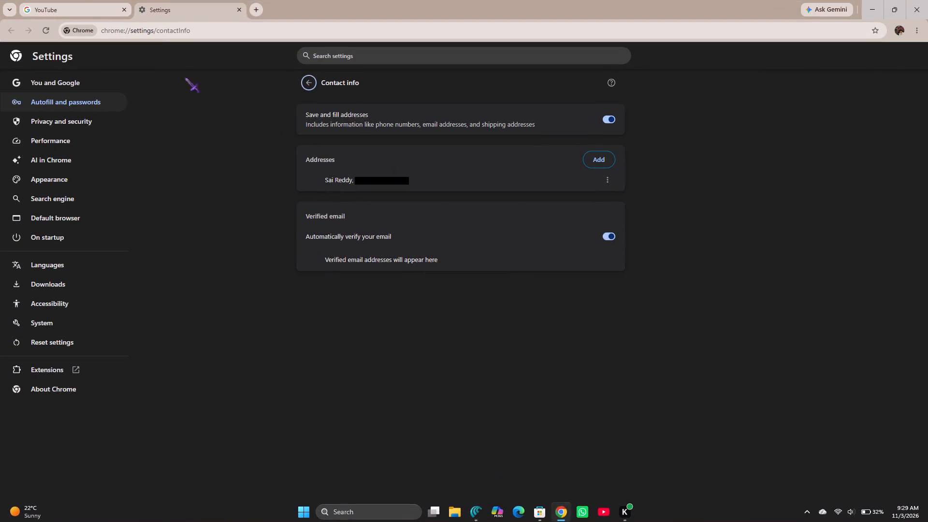
{"action": "left_click", "coordinate": [895, 30]}
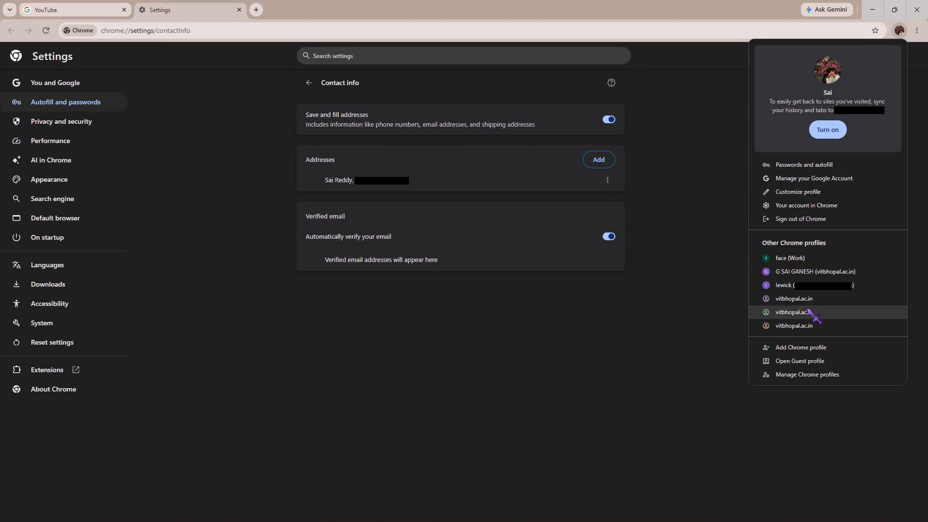
{"action": "left_click", "coordinate": [795, 258]}
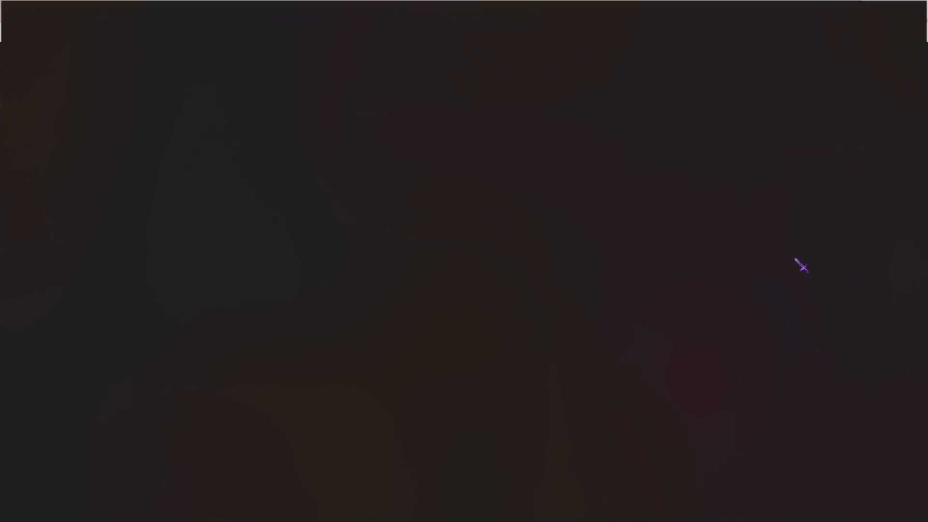
Turn on history and tab syncing for the face Work profile and accept the sync offer.
{"action": "left_click", "coordinate": [888, 32]}
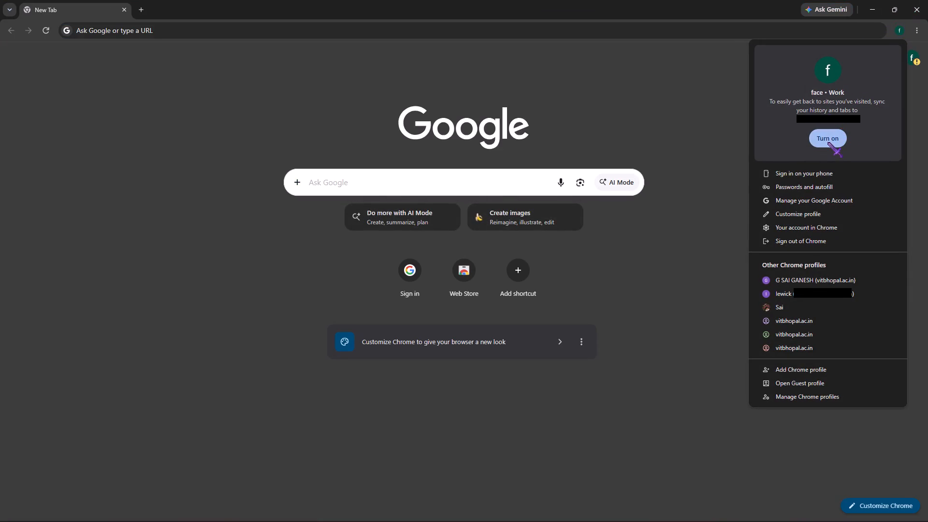
{"action": "left_click", "coordinate": [828, 143]}
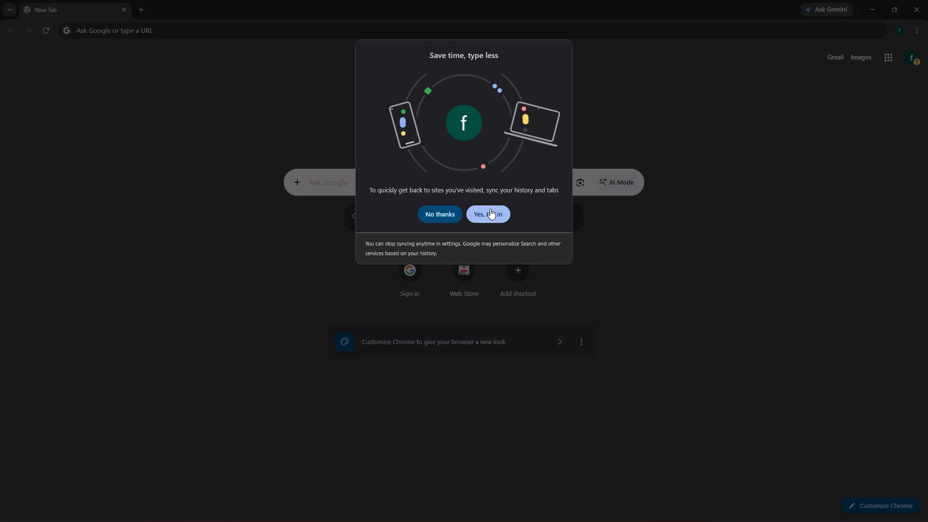
{"action": "left_click", "coordinate": [491, 208]}
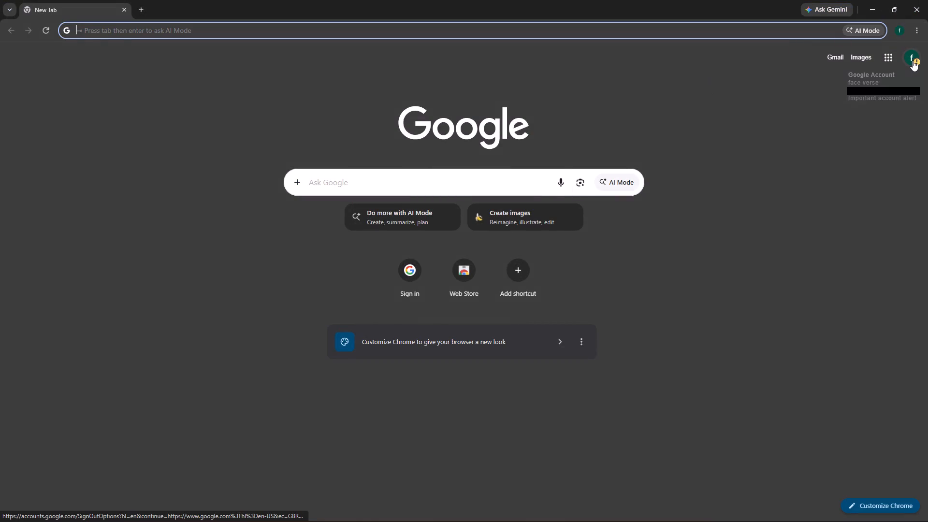
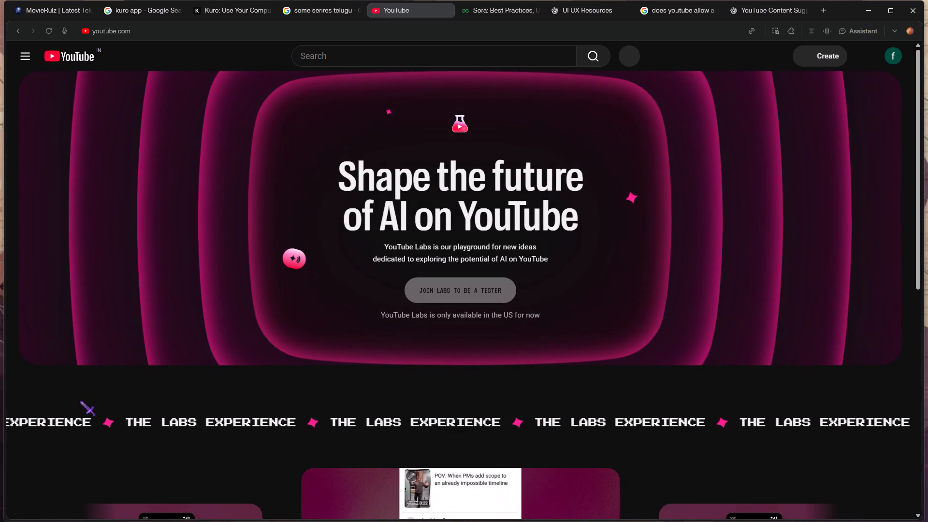
Look through the YouTube Labs page and the expanded Explore section of the YouTube guide.
{"action": "scroll", "coordinate": [223, 447], "scroll_direction": "down", "scroll_amount": 4}
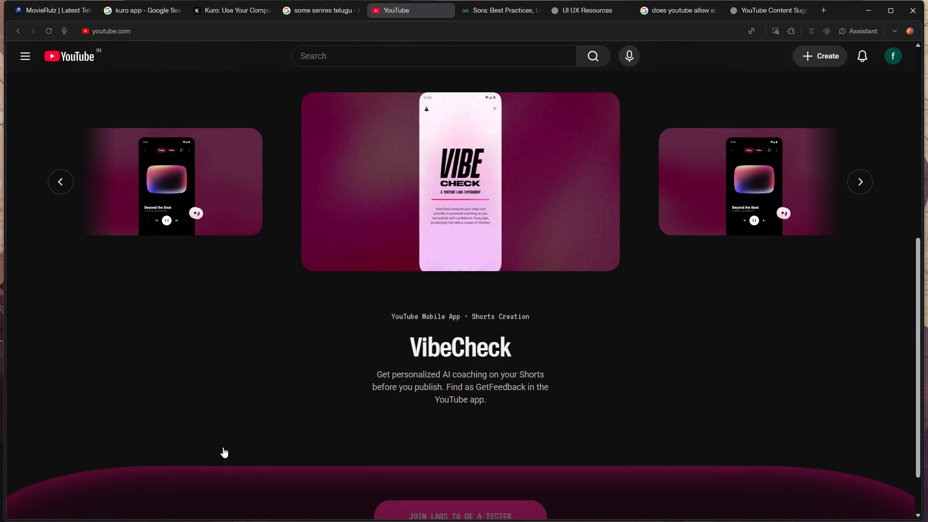
{"action": "scroll", "coordinate": [223, 447], "scroll_direction": "down", "scroll_amount": 6}
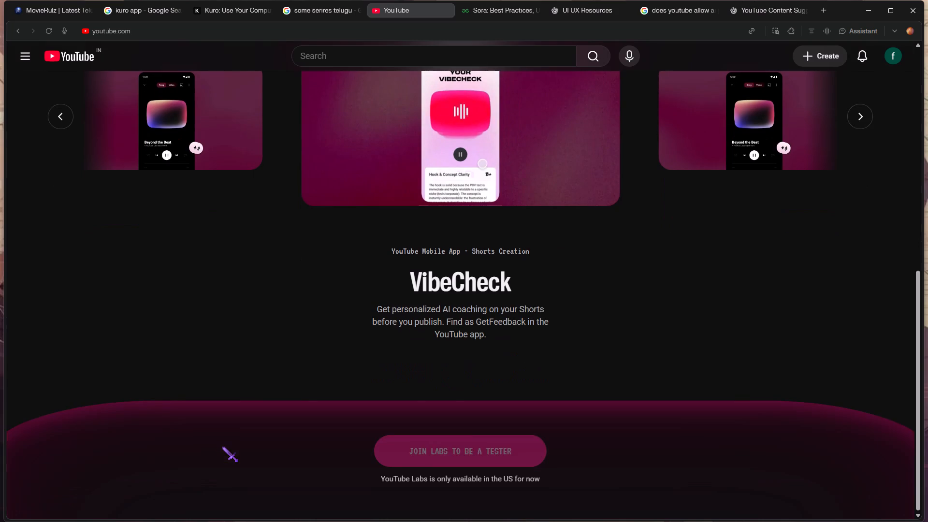
{"action": "scroll", "coordinate": [223, 447], "scroll_direction": "up", "scroll_amount": 4}
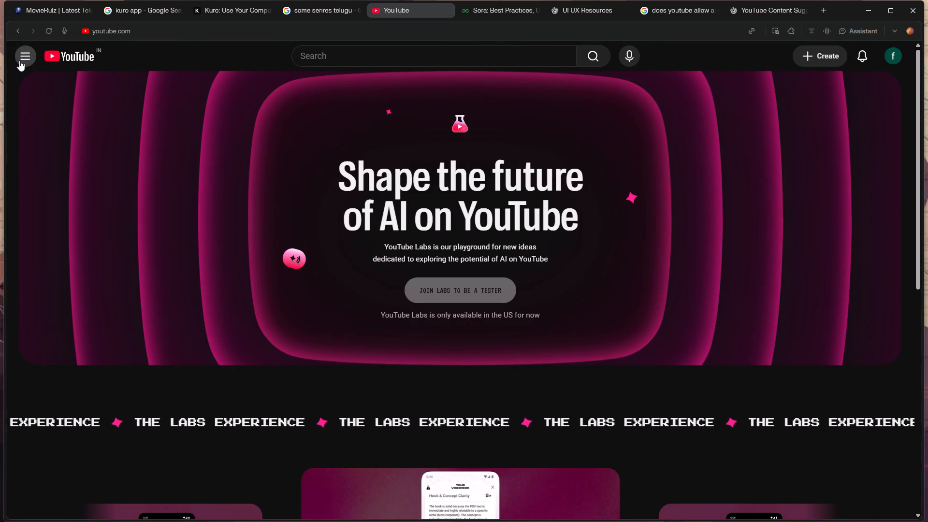
{"action": "left_click", "coordinate": [19, 60]}
{"action": "scroll", "coordinate": [41, 269], "scroll_direction": "down", "scroll_amount": 3}
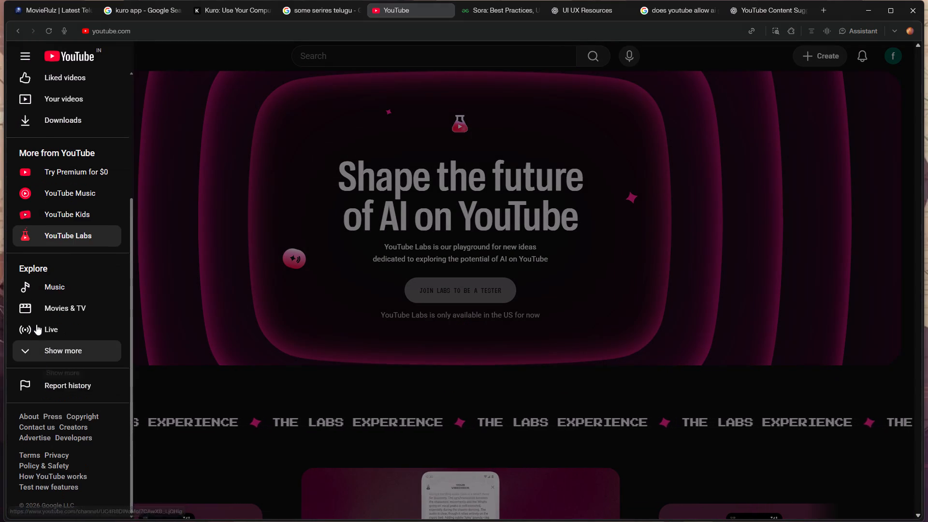
{"action": "left_click", "coordinate": [64, 352]}
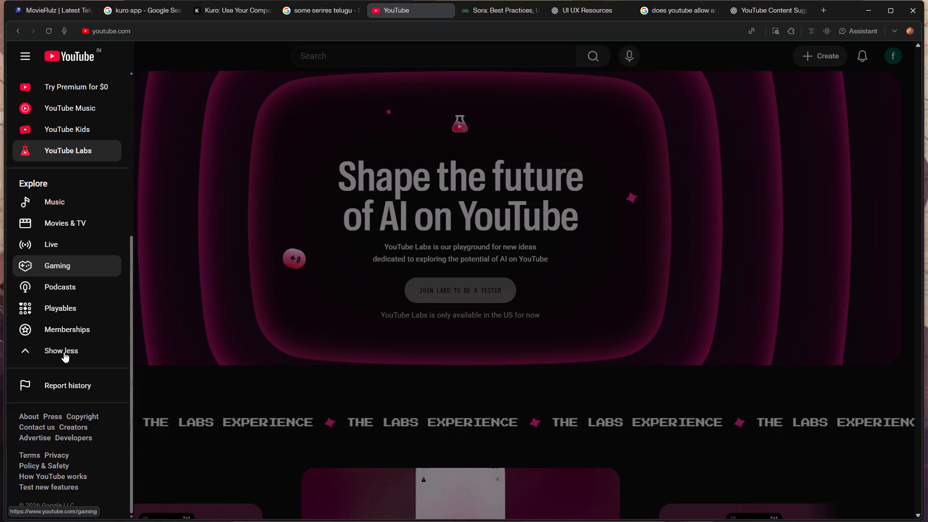
{"action": "scroll", "coordinate": [115, 123], "scroll_direction": "up", "scroll_amount": 5}
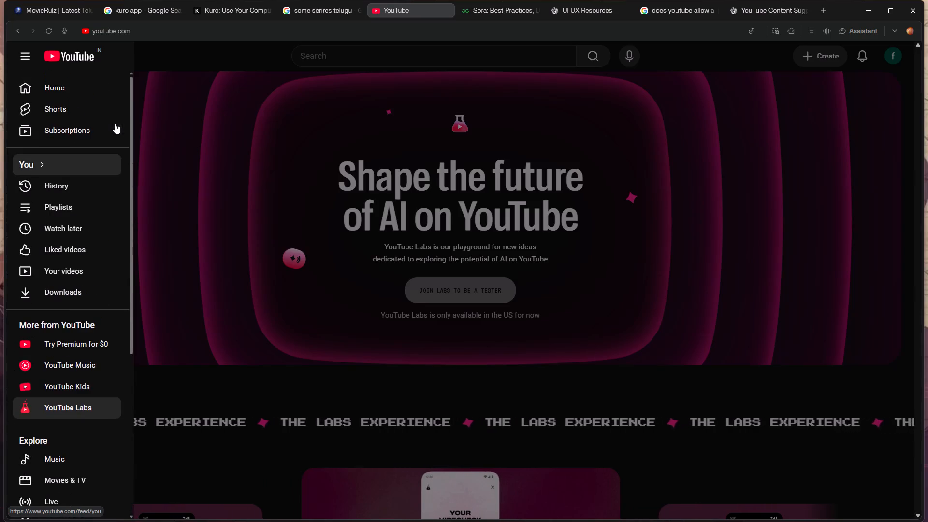
Go to the YouTube home page, open YouTube Studio for the face verse account, and open the new channel's name for editing.
{"action": "left_click", "coordinate": [70, 91]}
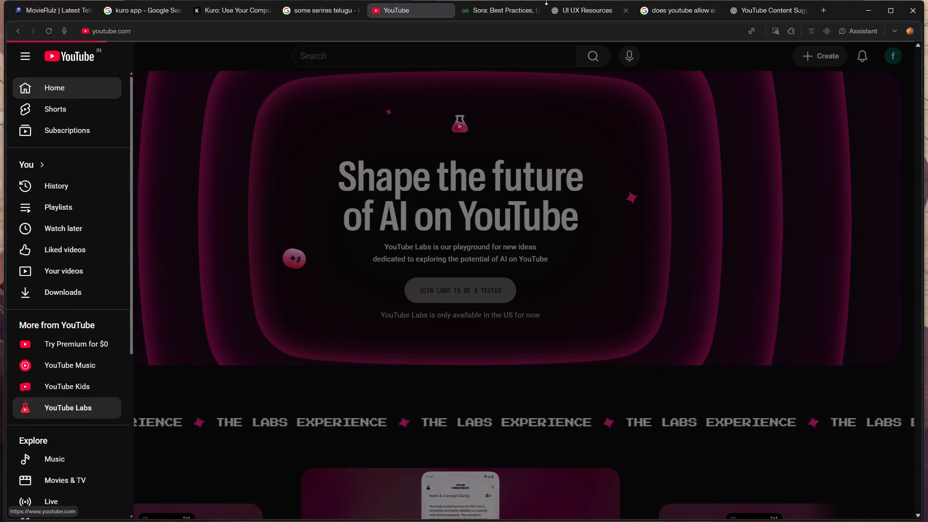
{"action": "left_click", "coordinate": [898, 57]}
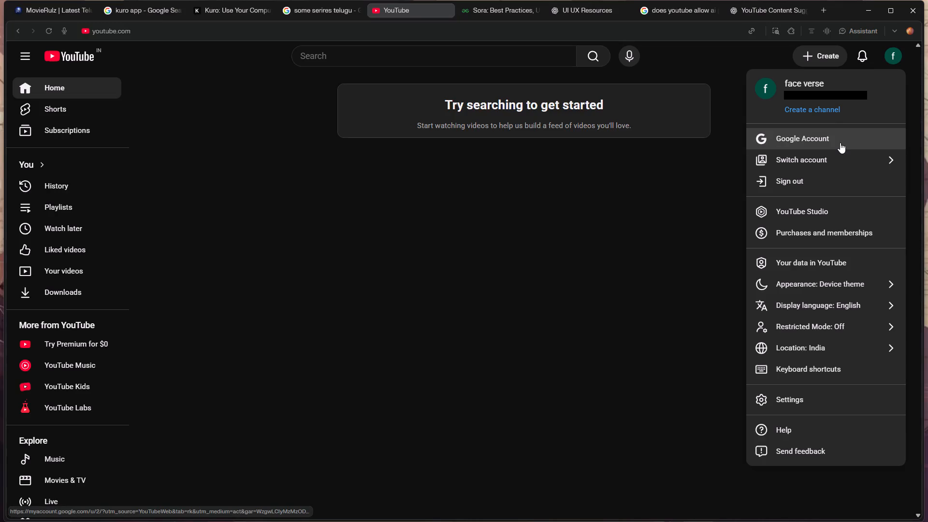
{"action": "left_click", "coordinate": [825, 215]}
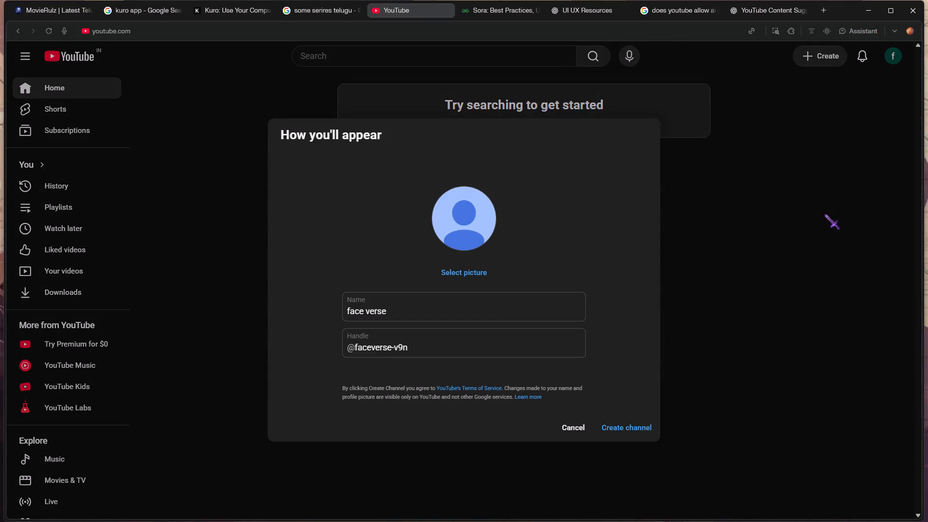
{"action": "scroll", "coordinate": [457, 350], "scroll_direction": "down", "scroll_amount": 2}
{"action": "left_click", "coordinate": [415, 310]}
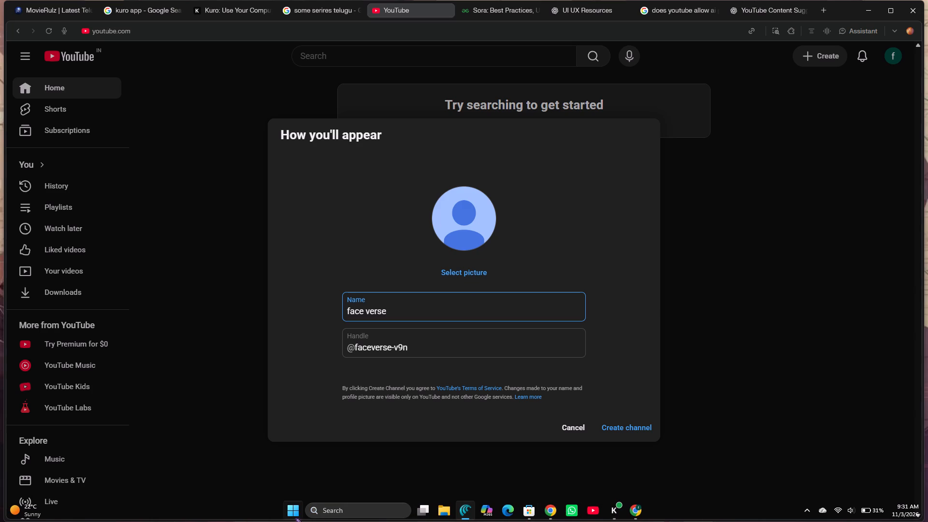
Switch to the Pinterest app and maximize its window.
{"action": "left_click", "coordinate": [288, 509]}
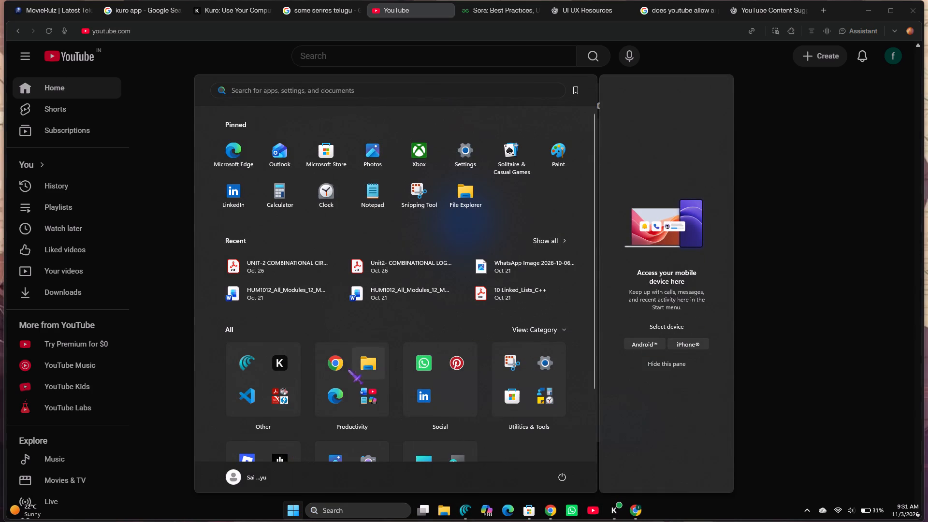
{"action": "scroll", "coordinate": [348, 369], "scroll_direction": "down", "scroll_amount": 1}
{"action": "scroll", "coordinate": [226, 214], "scroll_direction": "up", "scroll_amount": 2}
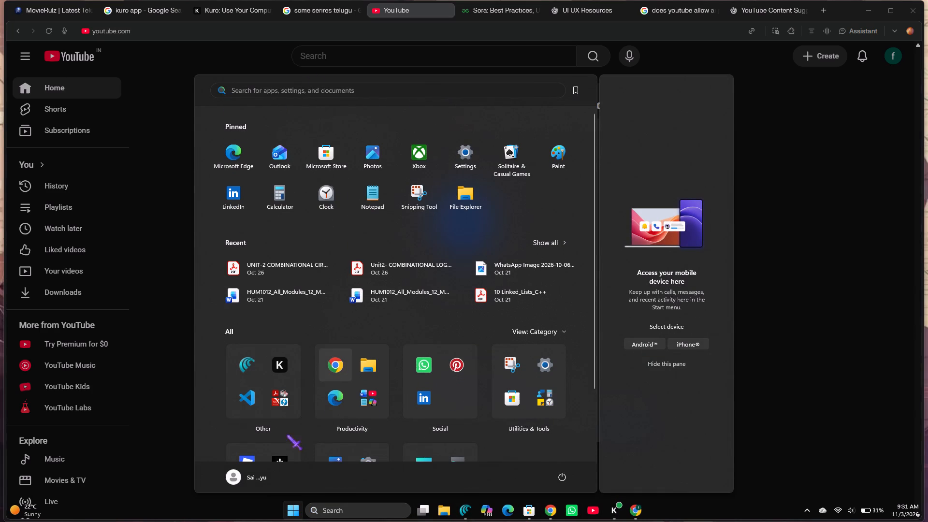
{"action": "left_click", "coordinate": [454, 358]}
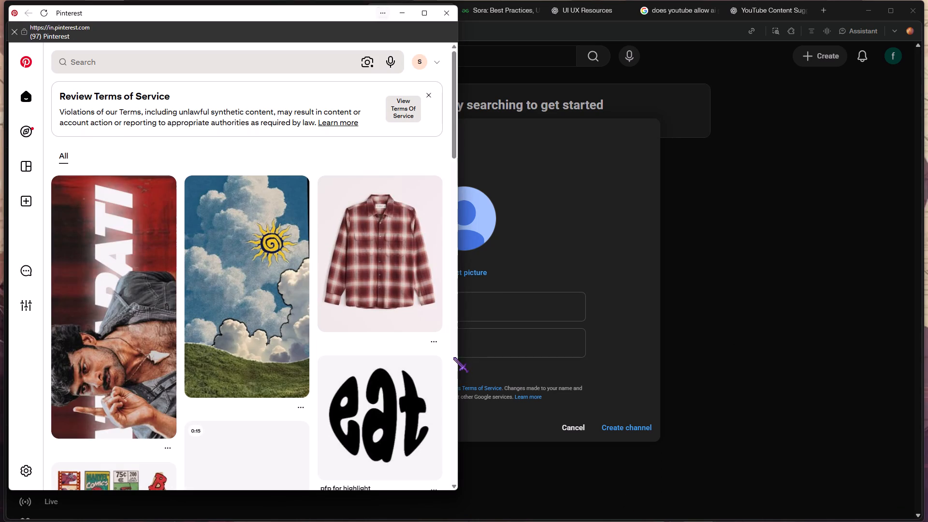
{"action": "left_click", "coordinate": [428, 8]}
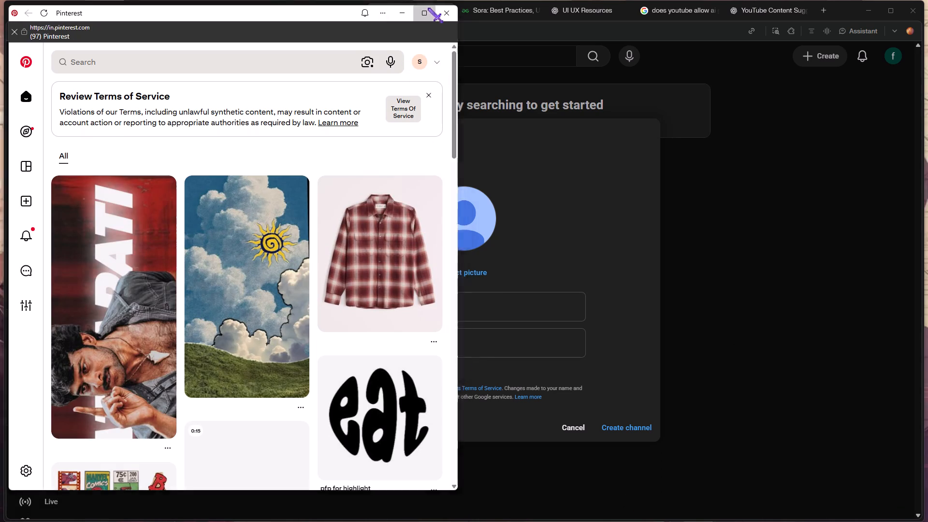
Search Pinterest for "Face verse" and browse the pins for channel picture ideas.
{"action": "left_click", "coordinate": [339, 51]}
{"action": "key", "text": "f"}
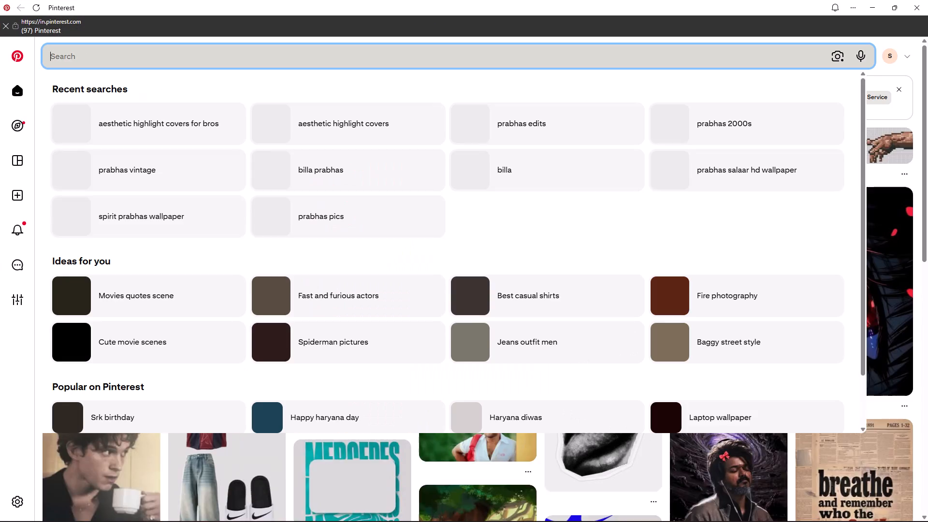
{"action": "type", "text": "ace"}
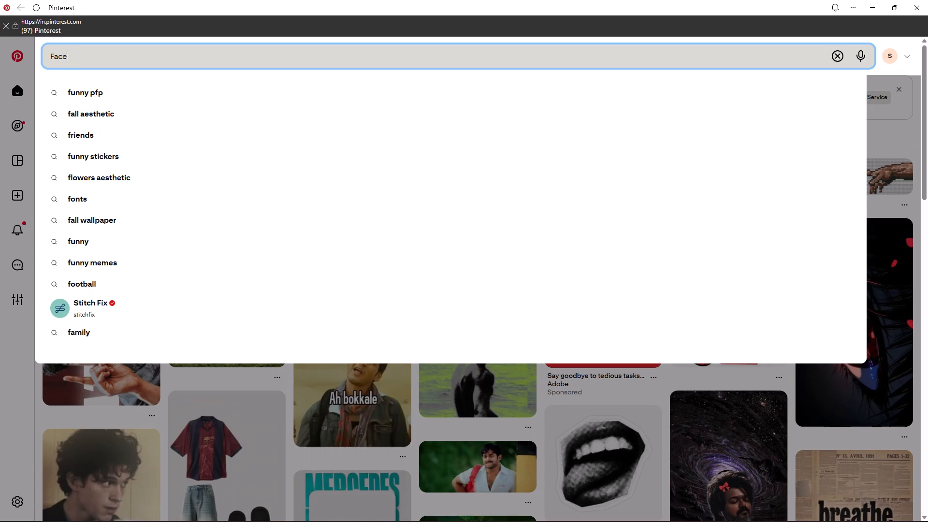
{"action": "key", "text": "space"}
{"action": "type", "text": "ver"}
{"action": "type", "text": "se"}
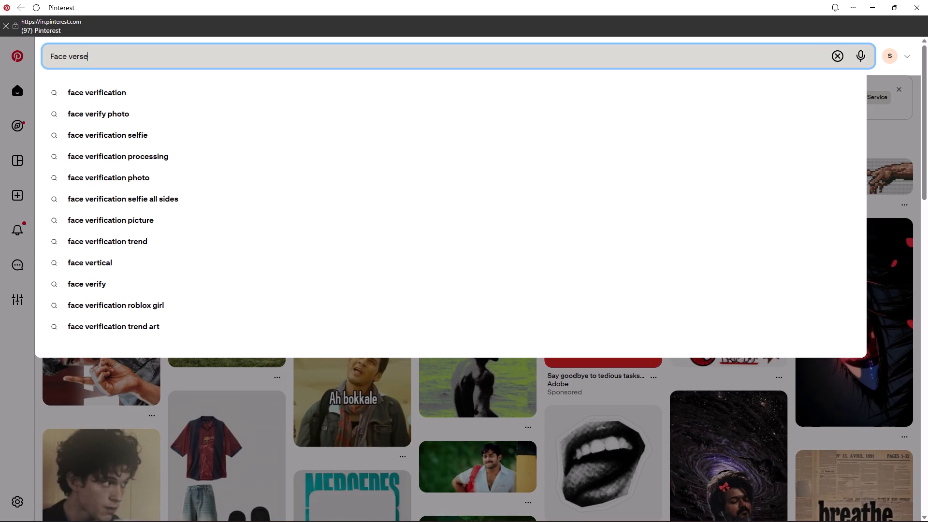
{"action": "key", "text": "Return"}
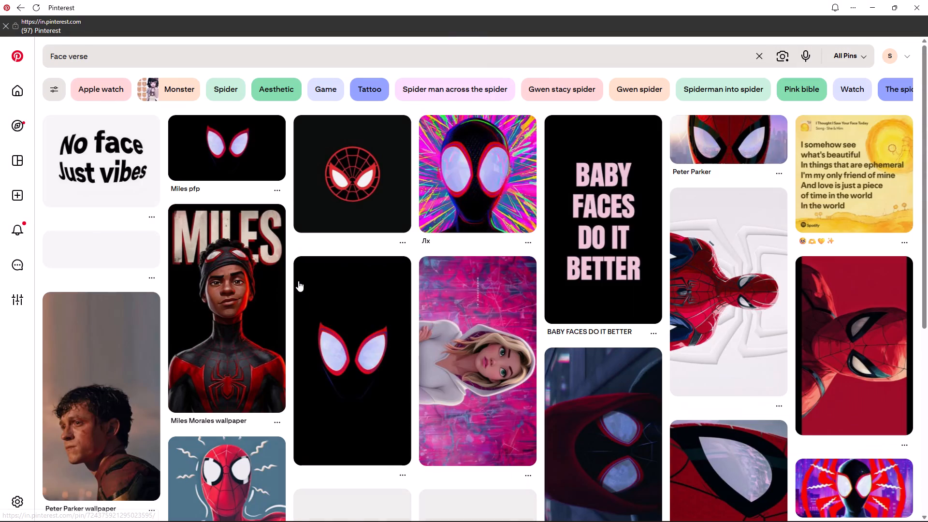
{"action": "scroll", "coordinate": [298, 279], "scroll_direction": "down", "scroll_amount": 1}
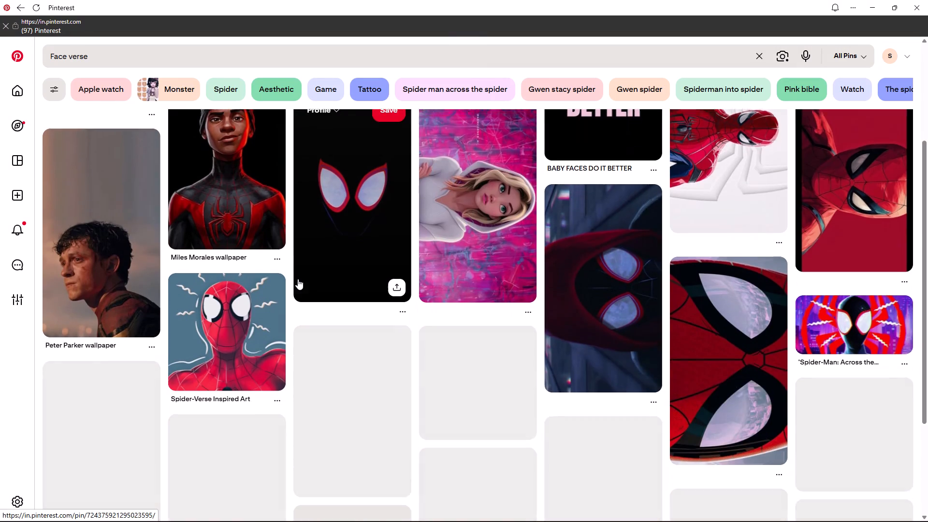
{"action": "scroll", "coordinate": [298, 279], "scroll_direction": "down", "scroll_amount": 2}
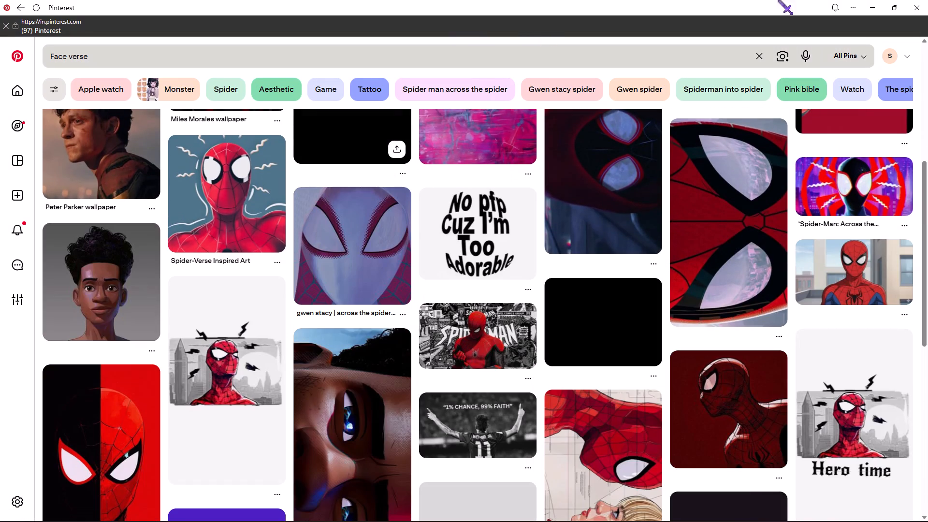
Replace the search with "ai face" and browse the face image pins.
{"action": "left_click", "coordinate": [755, 58]}
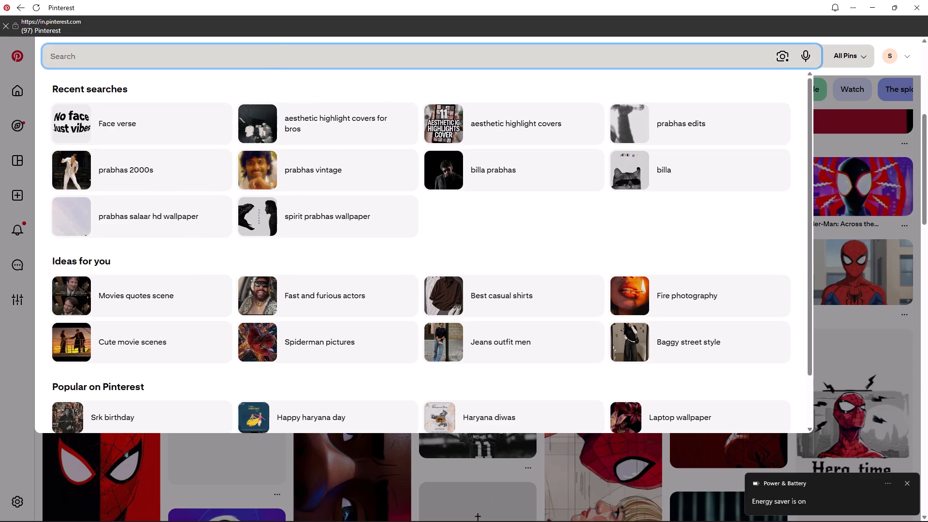
{"action": "type", "text": "ai"}
{"action": "key", "text": "space"}
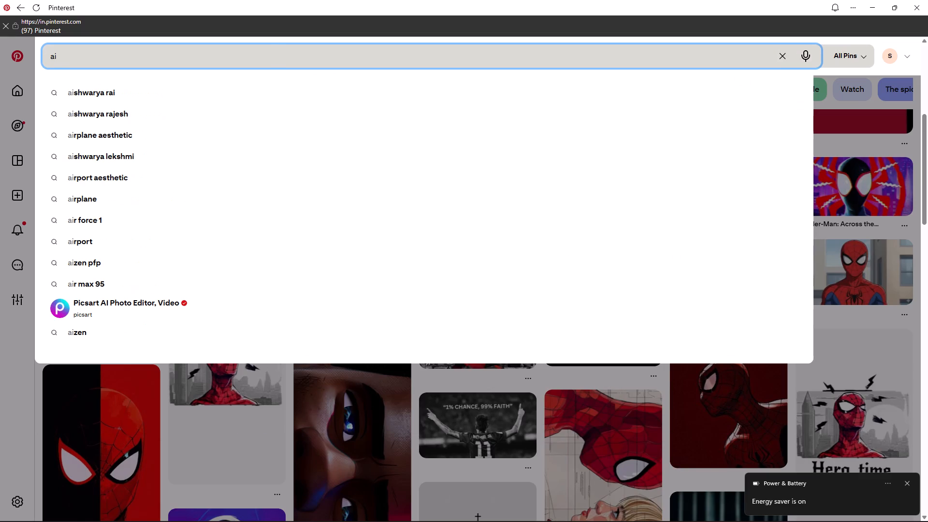
{"action": "type", "text": "face"}
{"action": "key", "text": "space"}
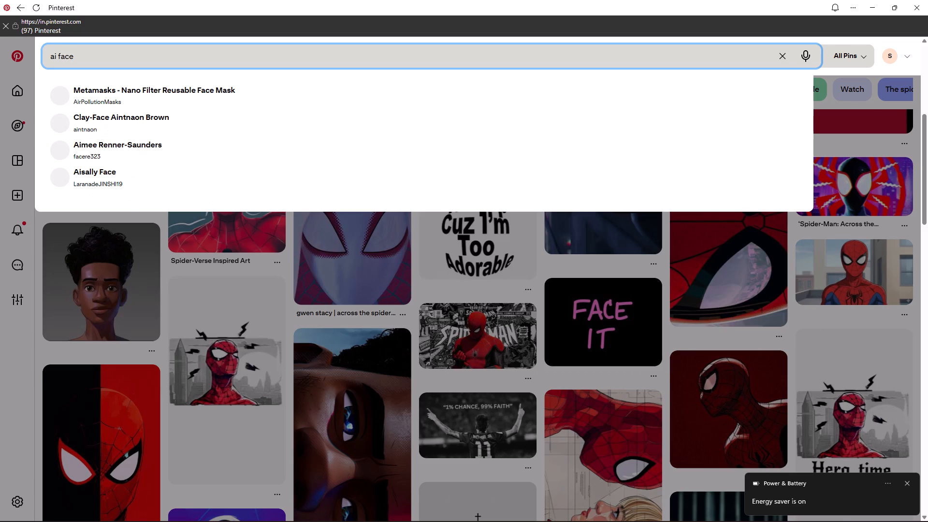
{"action": "key", "text": "Return"}
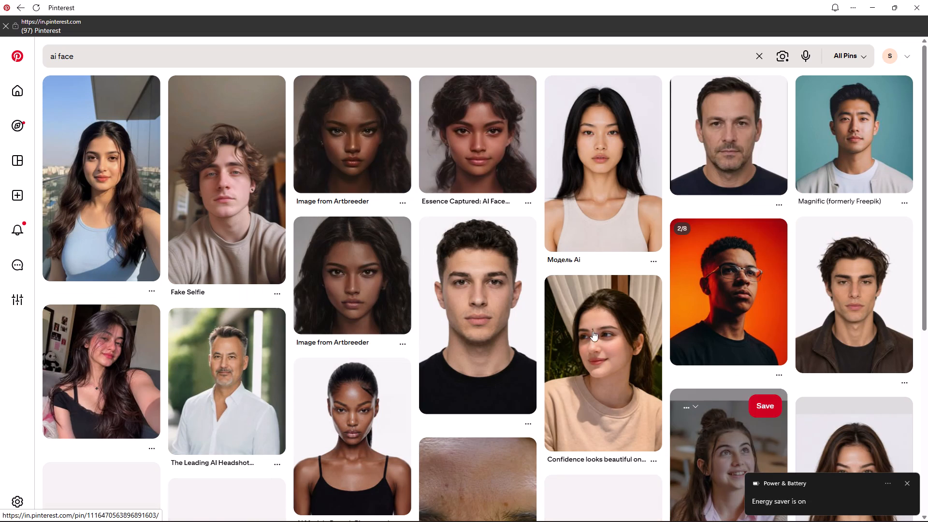
{"action": "scroll", "coordinate": [586, 325], "scroll_direction": "down", "scroll_amount": 7}
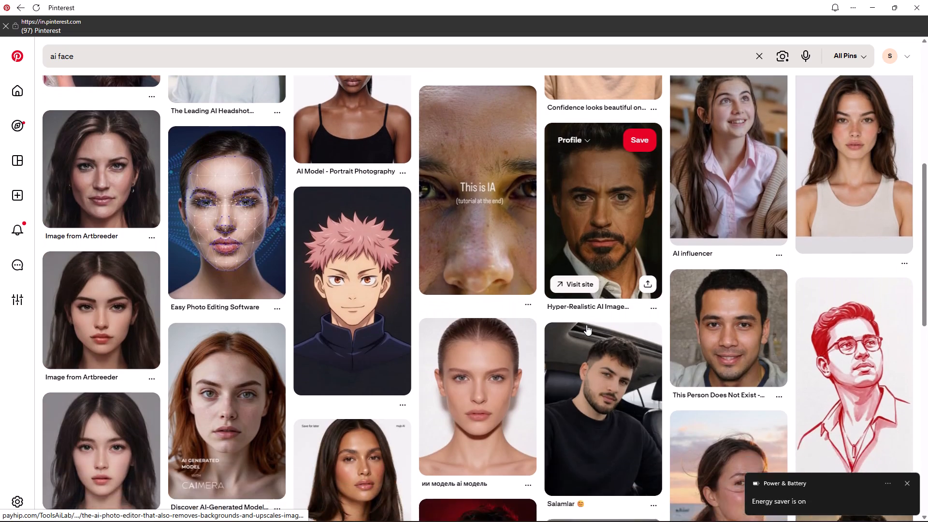
{"action": "scroll", "coordinate": [586, 325], "scroll_direction": "down", "scroll_amount": 1}
{"action": "scroll", "coordinate": [586, 325], "scroll_direction": "up", "scroll_amount": 2}
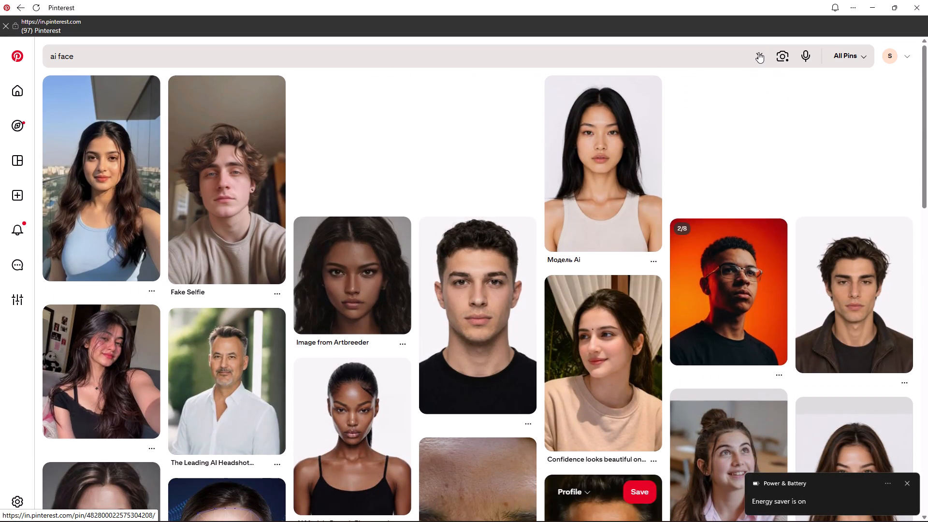
Search Pinterest for "facts and knowledge" using the matching suggestion and browse the pins.
{"action": "left_click", "coordinate": [758, 52]}
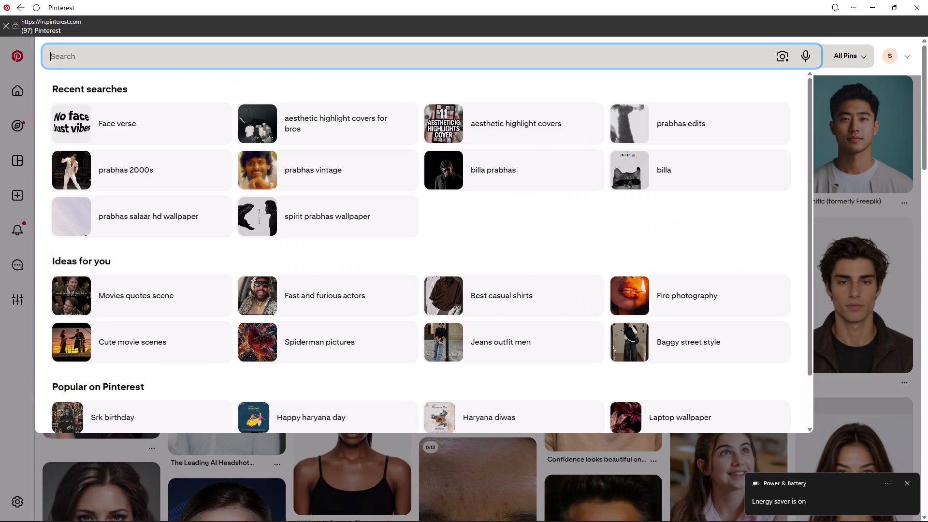
{"action": "type", "text": "facts"}
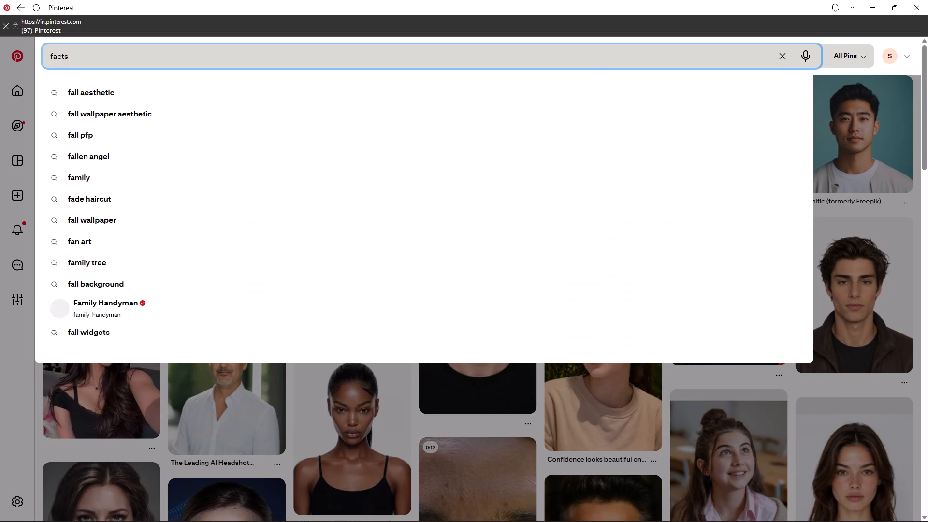
{"action": "key", "text": "space"}
{"action": "key", "text": "a"}
{"action": "type", "text": "ns"}
{"action": "key", "text": "BackSpace"}
{"action": "type", "text": "d"}
{"action": "key", "text": "space"}
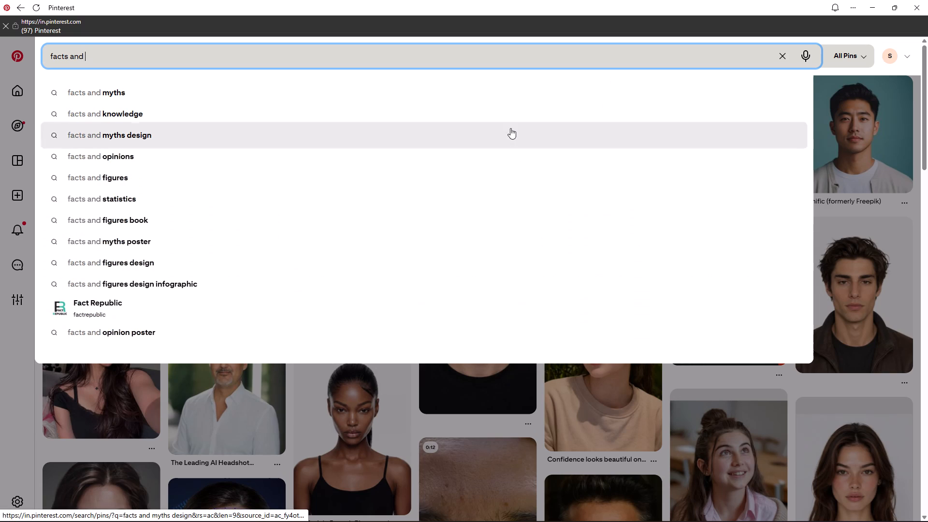
{"action": "left_click", "coordinate": [514, 118]}
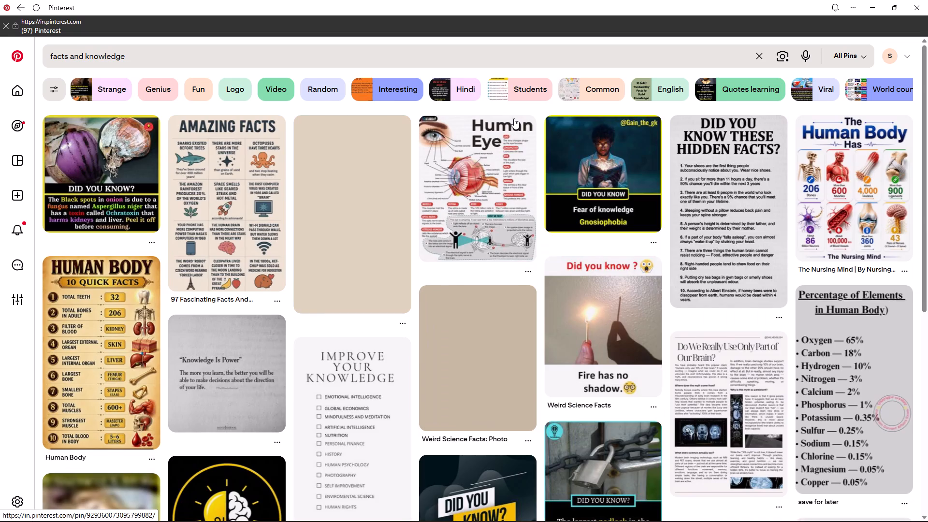
{"action": "scroll", "coordinate": [514, 118], "scroll_direction": "down", "scroll_amount": 2}
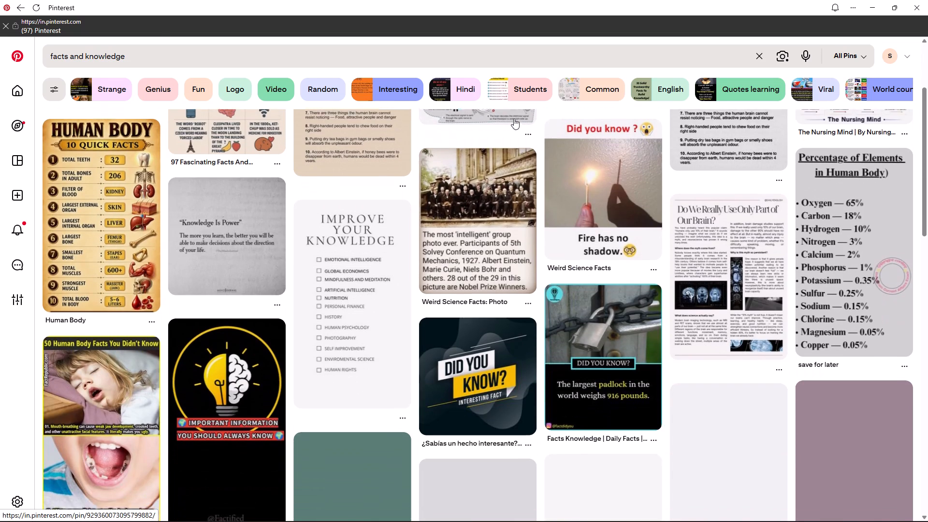
Refine the search to "facts and knowledge logo" and browse the logo designs.
{"action": "left_click", "coordinate": [150, 57]}
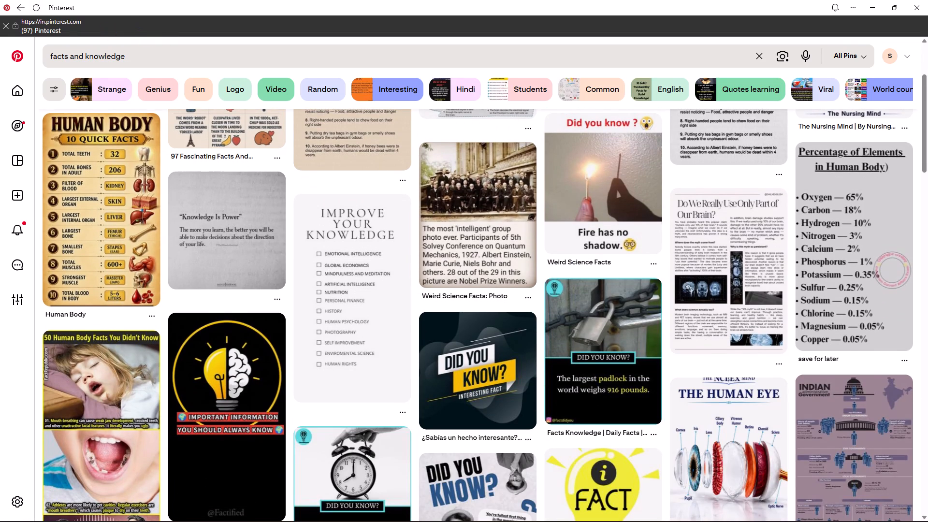
{"action": "key", "text": "space"}
{"action": "left_click", "coordinate": [141, 90]}
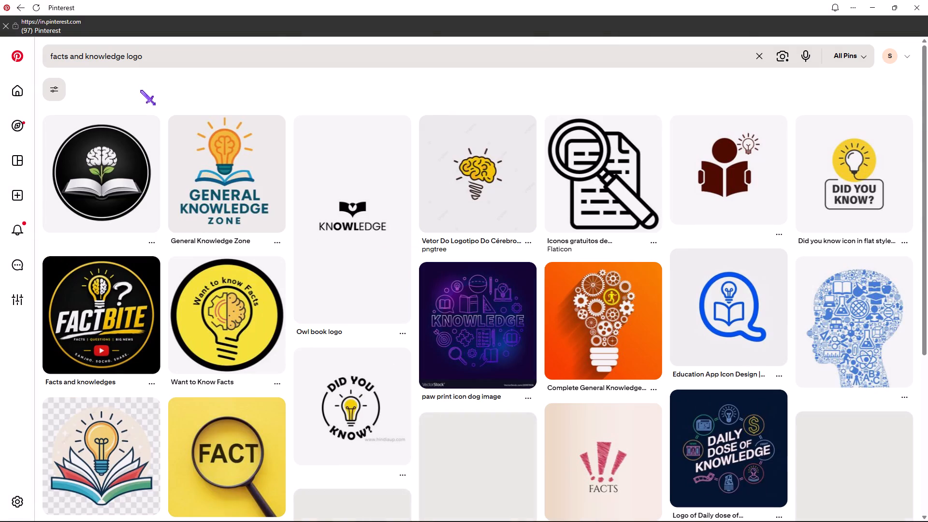
{"action": "scroll", "coordinate": [149, 181], "scroll_direction": "down", "scroll_amount": 2}
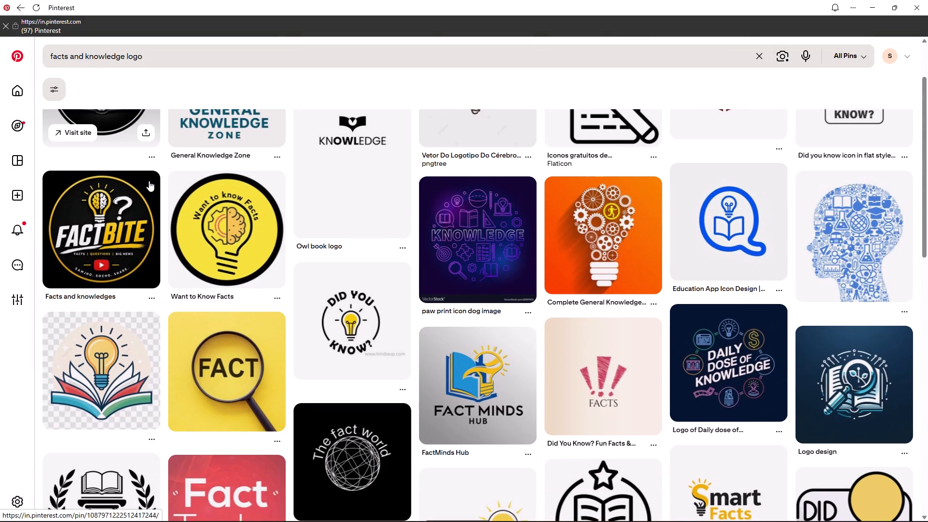
Look through more of the "facts and knowledge logo" pins and close Pinterest.
{"action": "scroll", "coordinate": [149, 181], "scroll_direction": "down", "scroll_amount": 4}
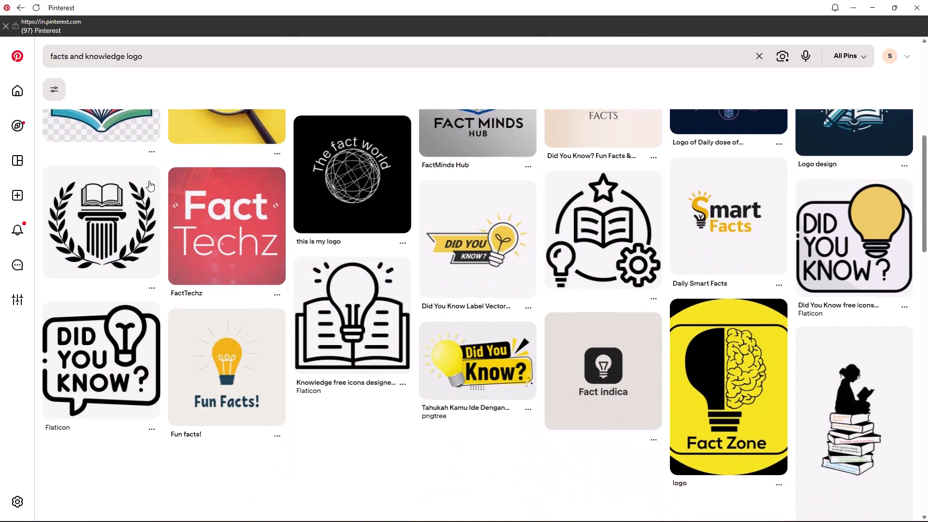
{"action": "scroll", "coordinate": [149, 181], "scroll_direction": "down", "scroll_amount": 2}
{"action": "scroll", "coordinate": [149, 181], "scroll_direction": "right", "scroll_amount": 1}
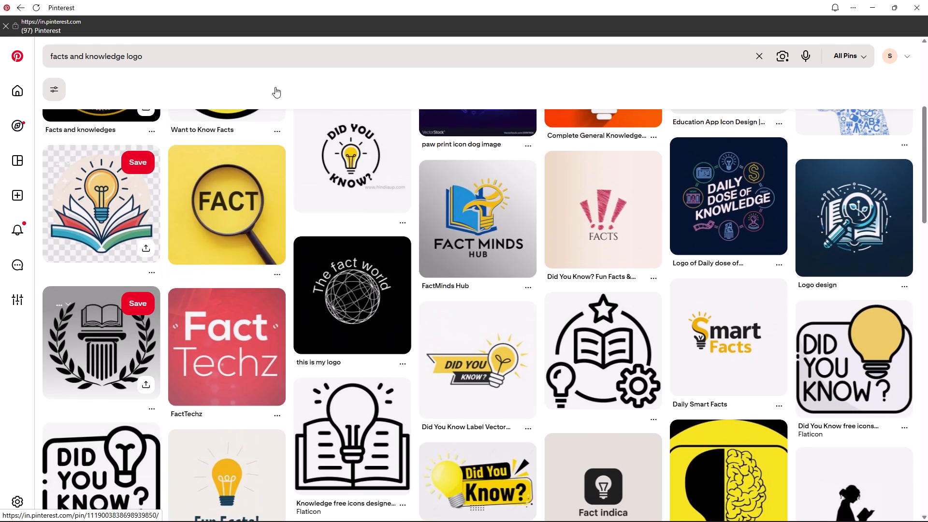
{"action": "left_click", "coordinate": [913, 6]}
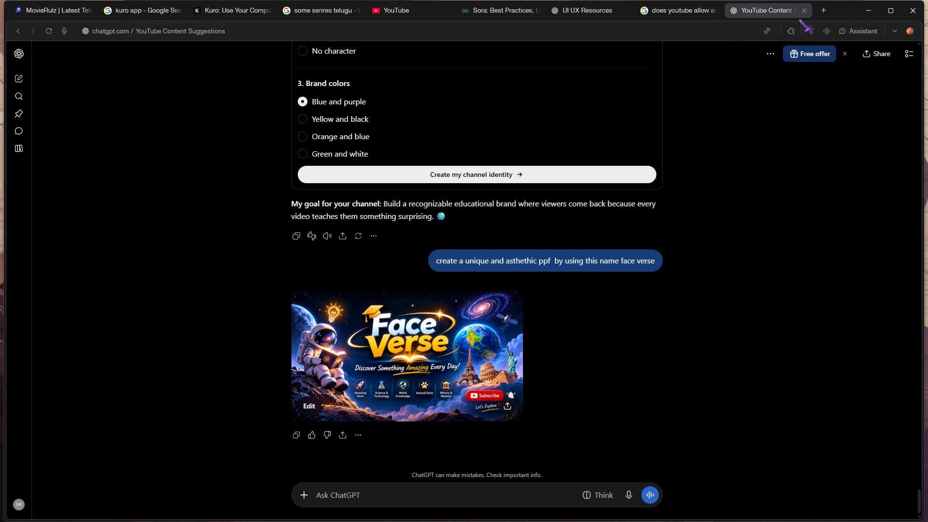
Search the web for "poster maker" in a new tab and open Canva's Free AI Poster Generator result.
{"action": "left_click", "coordinate": [824, 9]}
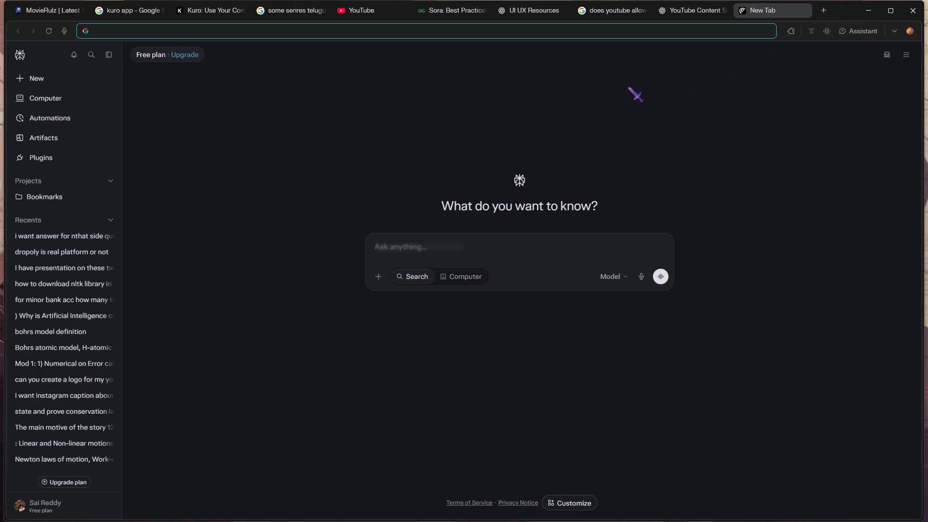
{"action": "type", "text": "poster"}
{"action": "key", "text": "space"}
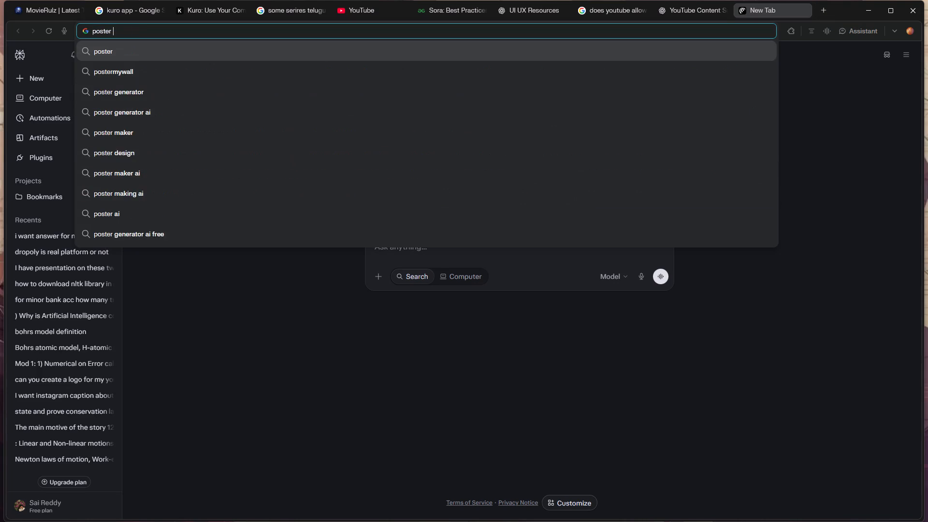
{"action": "type", "text": "maker"}
{"action": "key", "text": "Return"}
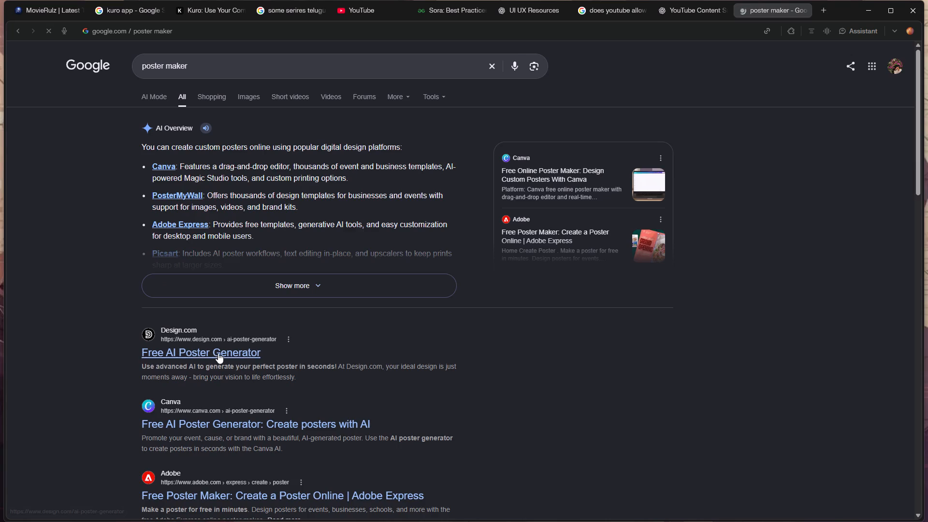
{"action": "scroll", "coordinate": [218, 353], "scroll_direction": "down", "scroll_amount": 4}
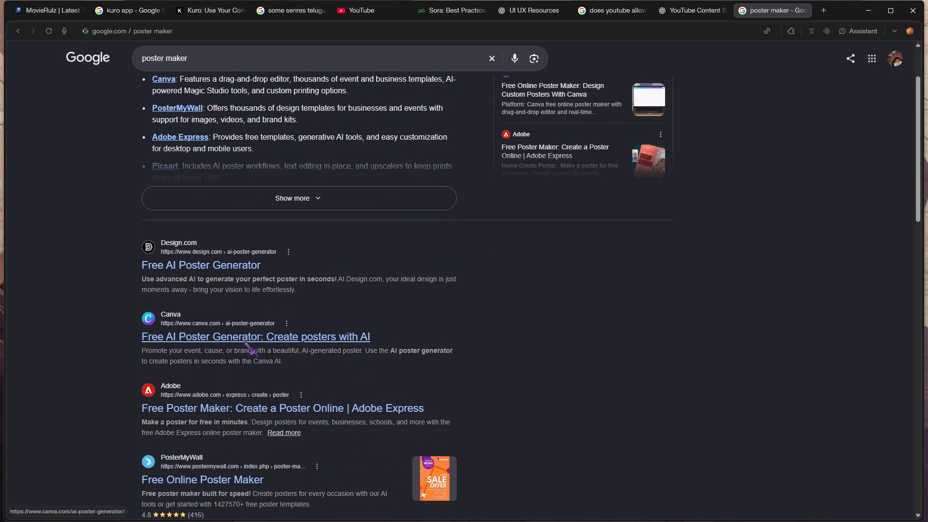
{"action": "left_click", "coordinate": [245, 342]}
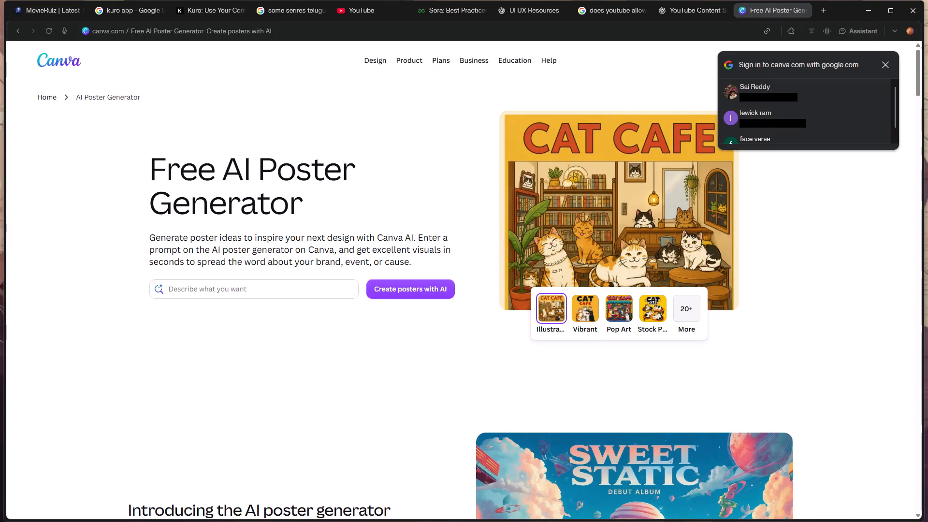
Dismiss the Google sign-in prompt and open Canva's Posters page from the print design types.
{"action": "left_click", "coordinate": [892, 68]}
{"action": "scroll", "coordinate": [742, 253], "scroll_direction": "down", "scroll_amount": 5}
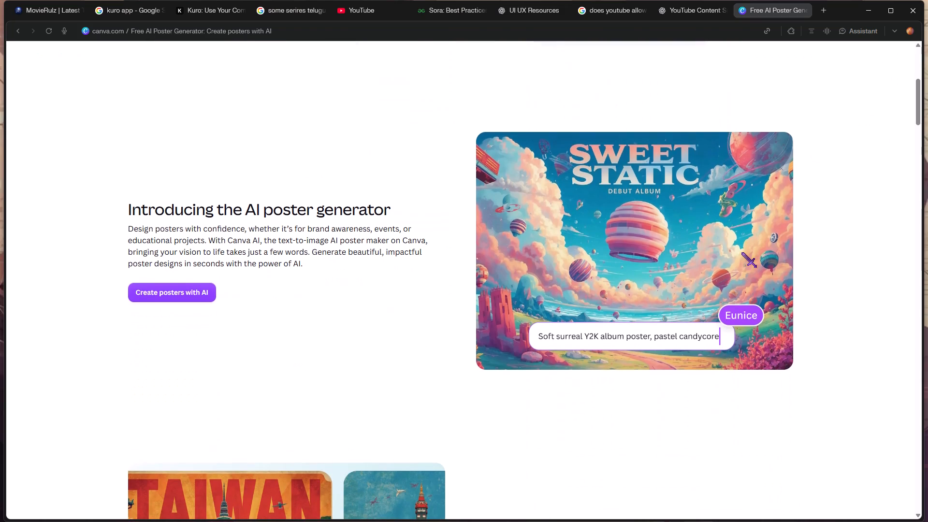
{"action": "scroll", "coordinate": [742, 253], "scroll_direction": "up", "scroll_amount": 9}
{"action": "left_click", "coordinate": [378, 65]}
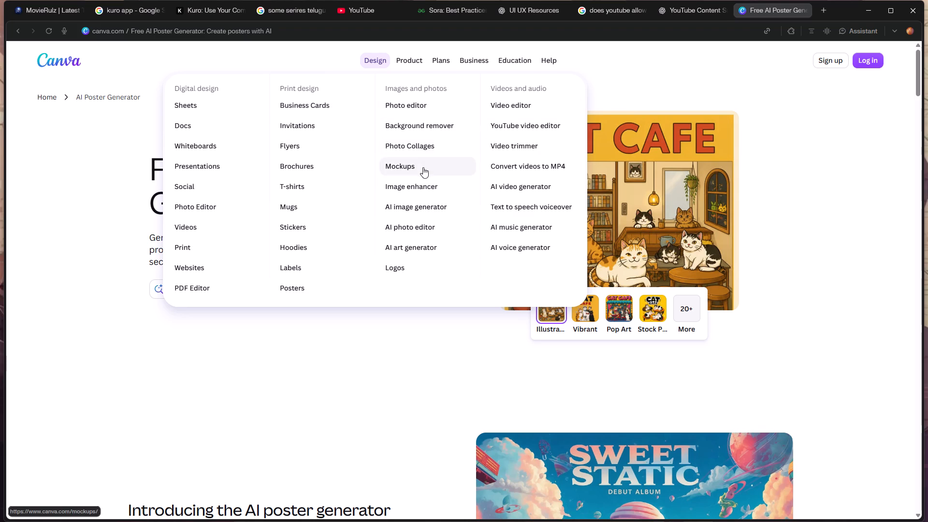
{"action": "left_click", "coordinate": [311, 290]}
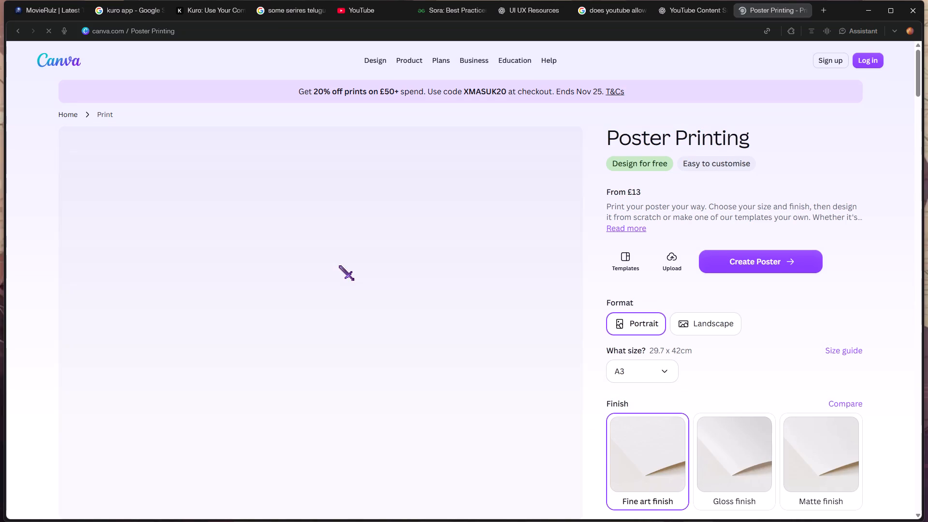
Browse the Poster Printing page, examining its print options and poster template gallery.
{"action": "scroll", "coordinate": [339, 263], "scroll_direction": "down", "scroll_amount": 1}
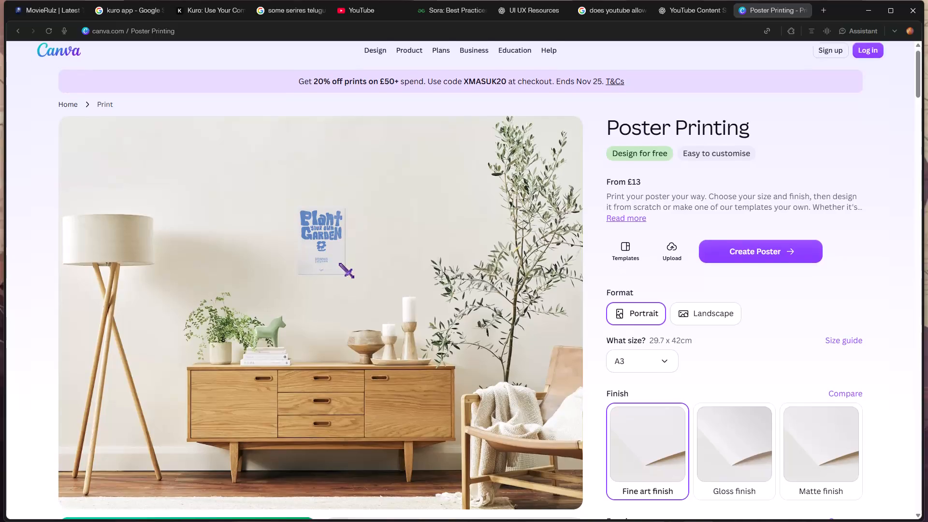
{"action": "scroll", "coordinate": [339, 263], "scroll_direction": "down", "scroll_amount": 6}
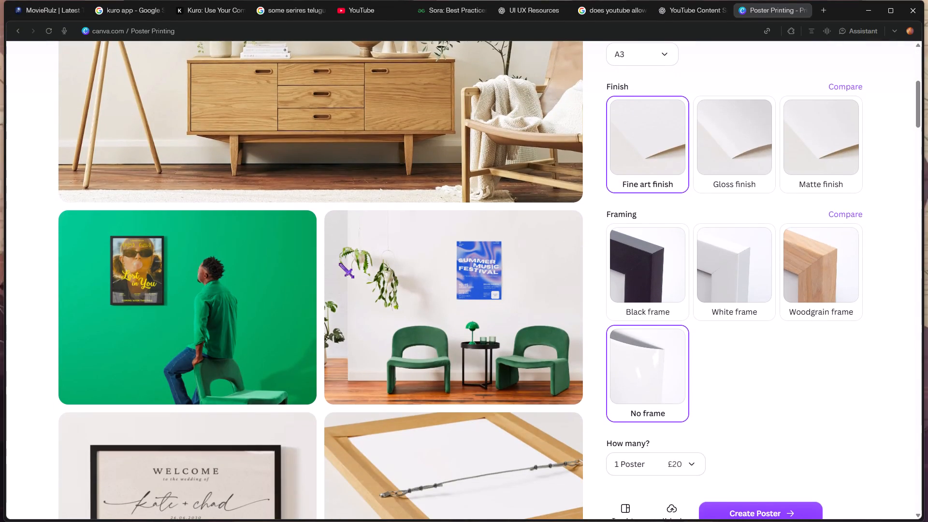
{"action": "scroll", "coordinate": [339, 263], "scroll_direction": "down", "scroll_amount": 2}
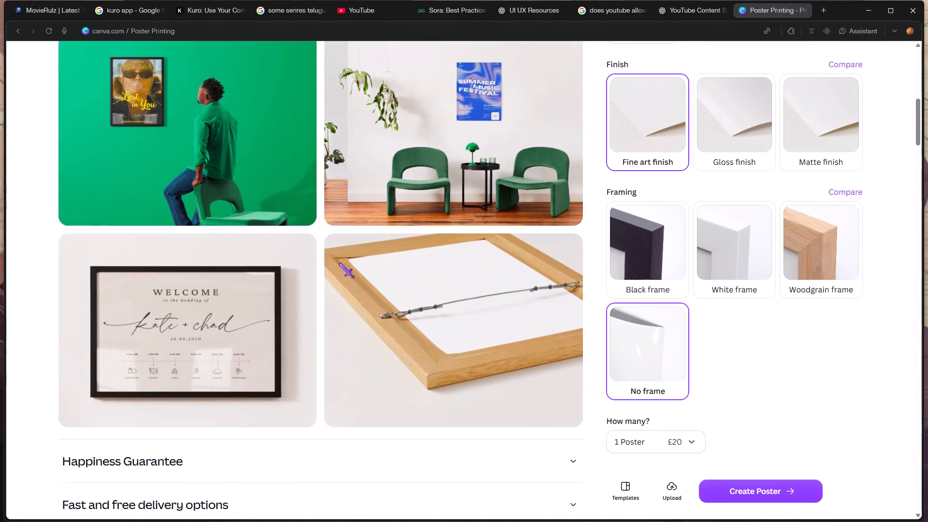
{"action": "scroll", "coordinate": [339, 263], "scroll_direction": "down", "scroll_amount": 1}
{"action": "scroll", "coordinate": [339, 263], "scroll_direction": "up", "scroll_amount": 3}
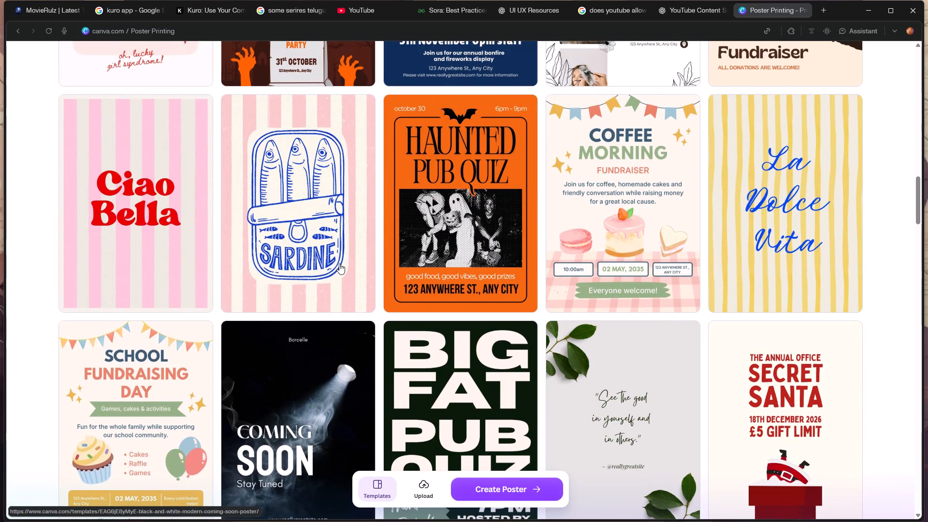
{"action": "scroll", "coordinate": [339, 263], "scroll_direction": "up", "scroll_amount": 1}
{"action": "scroll", "coordinate": [339, 263], "scroll_direction": "down", "scroll_amount": 1}
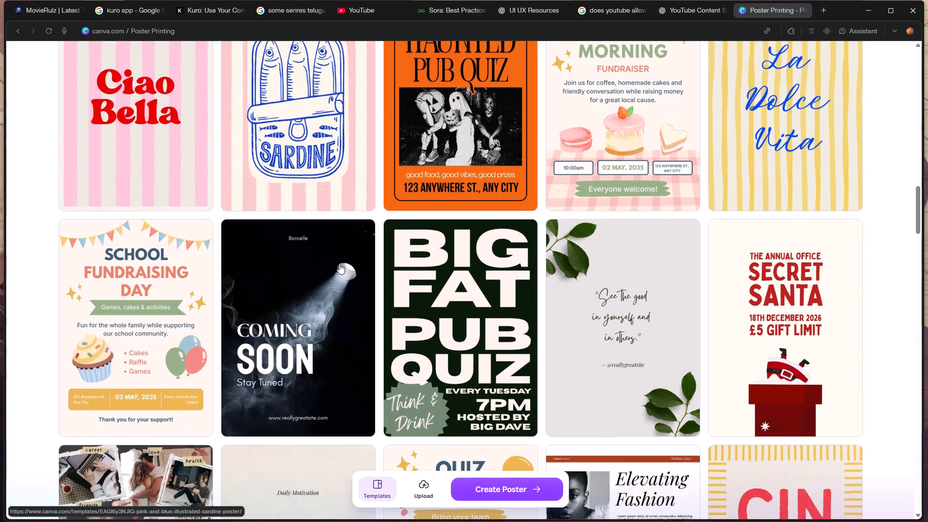
{"action": "scroll", "coordinate": [339, 263], "scroll_direction": "down", "scroll_amount": 9}
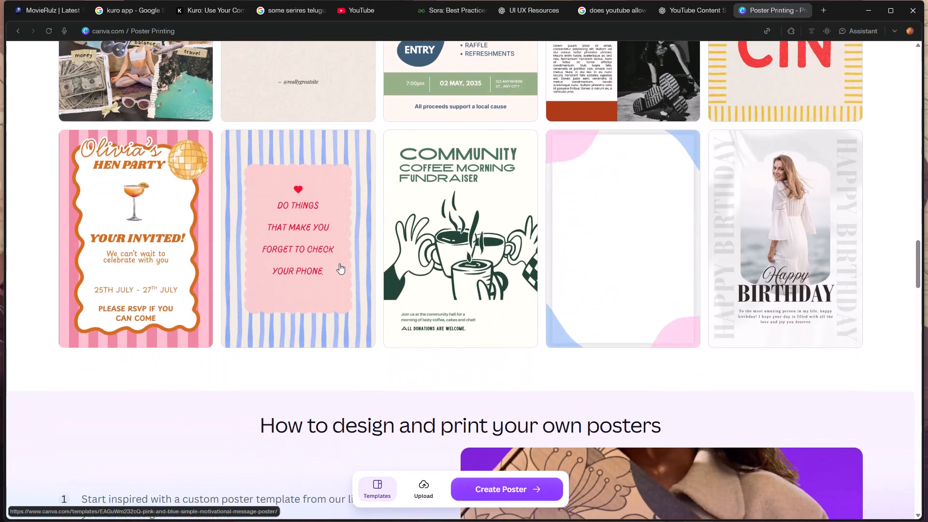
{"action": "scroll", "coordinate": [339, 263], "scroll_direction": "down", "scroll_amount": 2}
{"action": "scroll", "coordinate": [339, 263], "scroll_direction": "up", "scroll_amount": 4}
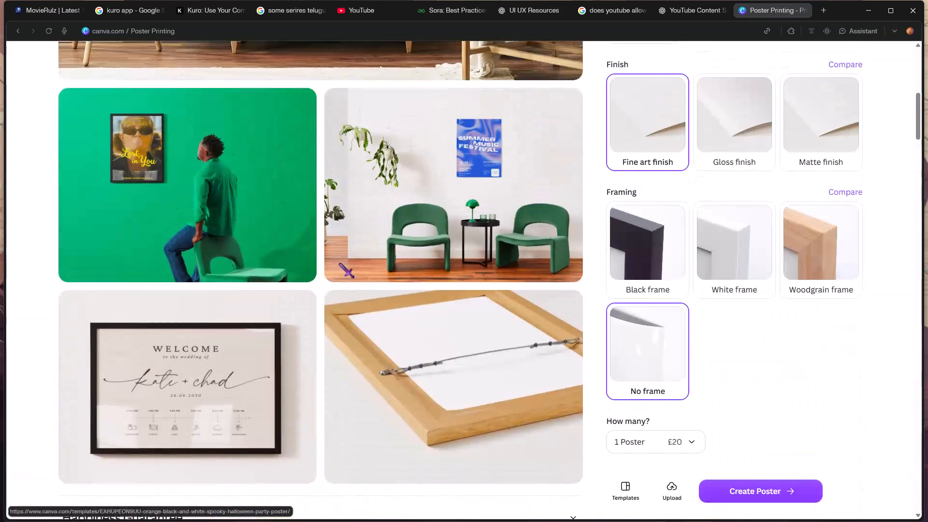
{"action": "scroll", "coordinate": [339, 263], "scroll_direction": "up", "scroll_amount": 3}
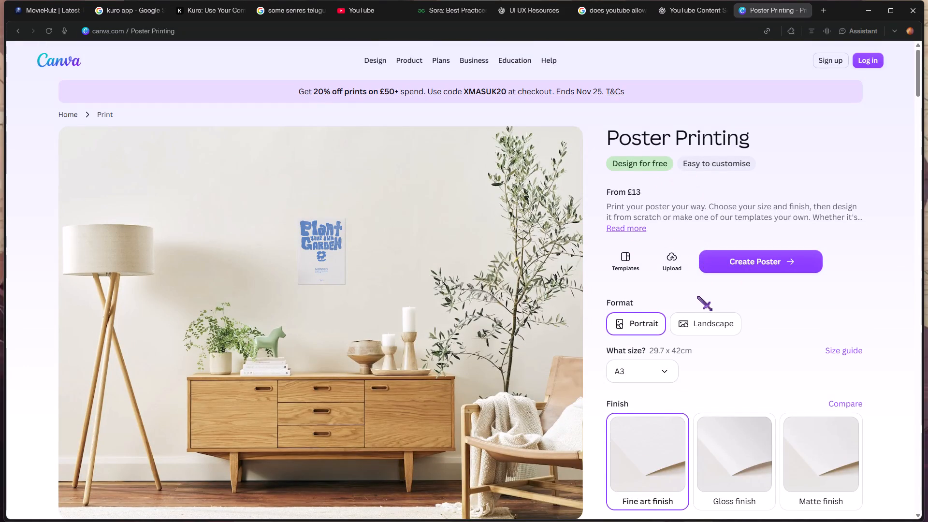
Go to the poster templates section and view the designs in the popular categories gallery.
{"action": "scroll", "coordinate": [697, 296], "scroll_direction": "down", "scroll_amount": 1}
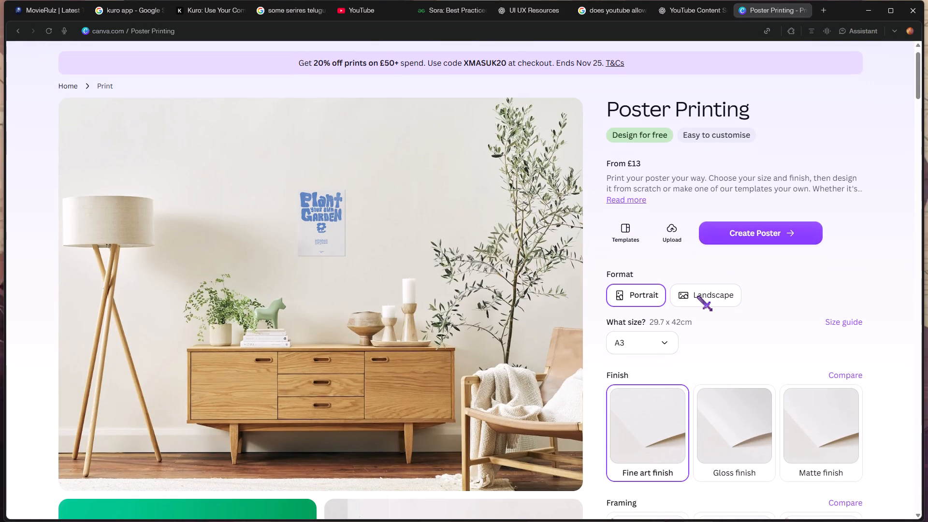
{"action": "scroll", "coordinate": [697, 296], "scroll_direction": "down", "scroll_amount": 1}
{"action": "left_click", "coordinate": [631, 235]}
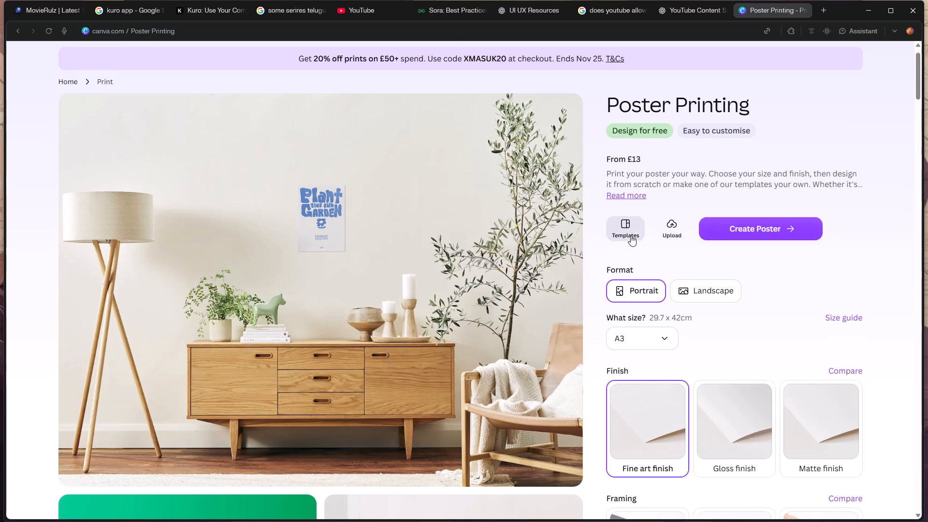
{"action": "scroll", "coordinate": [547, 264], "scroll_direction": "down", "scroll_amount": 1}
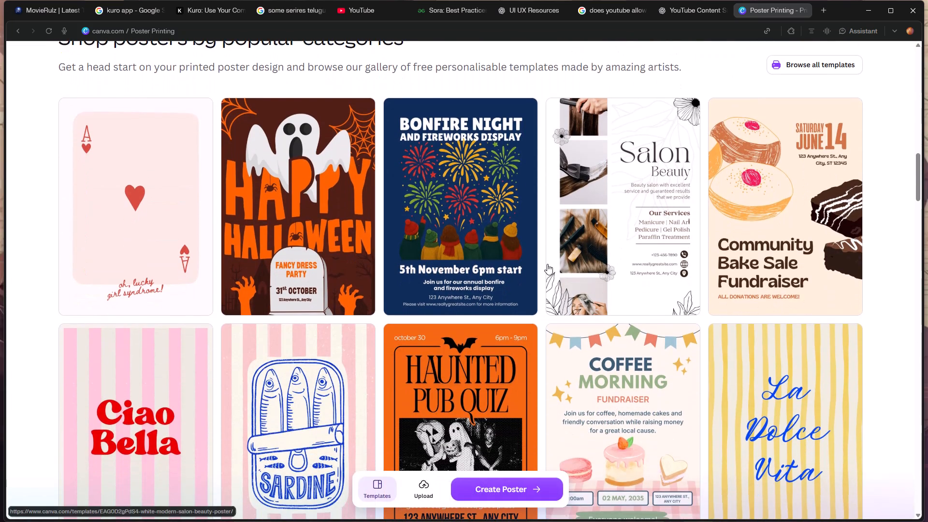
{"action": "scroll", "coordinate": [547, 264], "scroll_direction": "down", "scroll_amount": 1}
{"action": "double_click", "coordinate": [797, 65]}
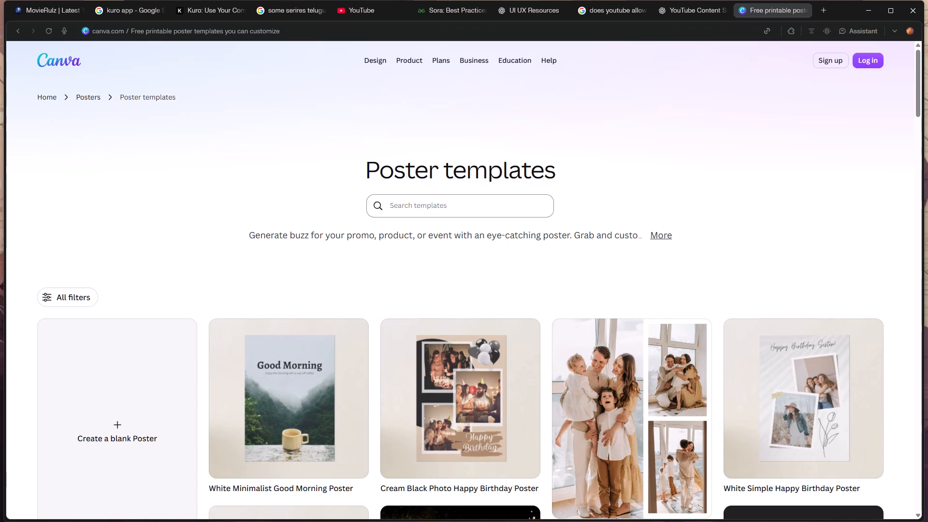
{"action": "scroll", "coordinate": [458, 280], "scroll_direction": "down", "scroll_amount": 6}
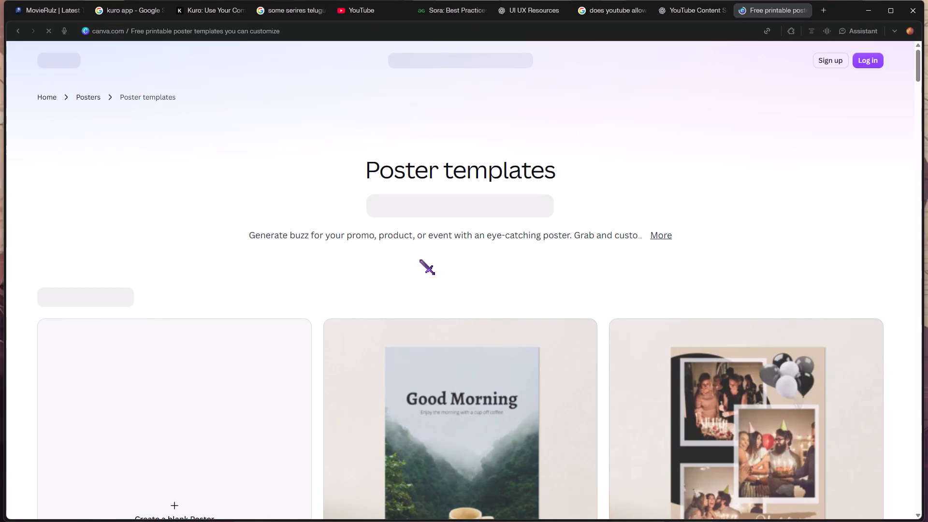
{"action": "left_click", "coordinate": [867, 64]}
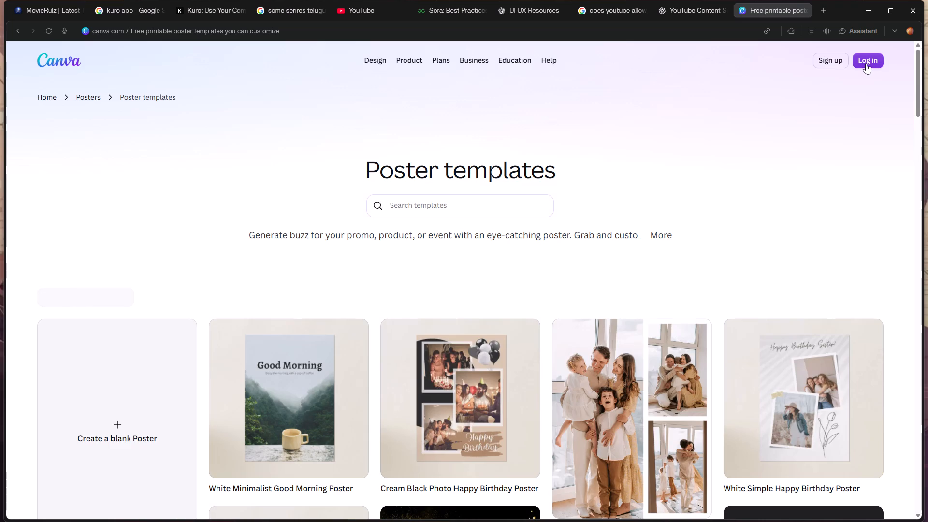
{"action": "left_click", "coordinate": [860, 59]}
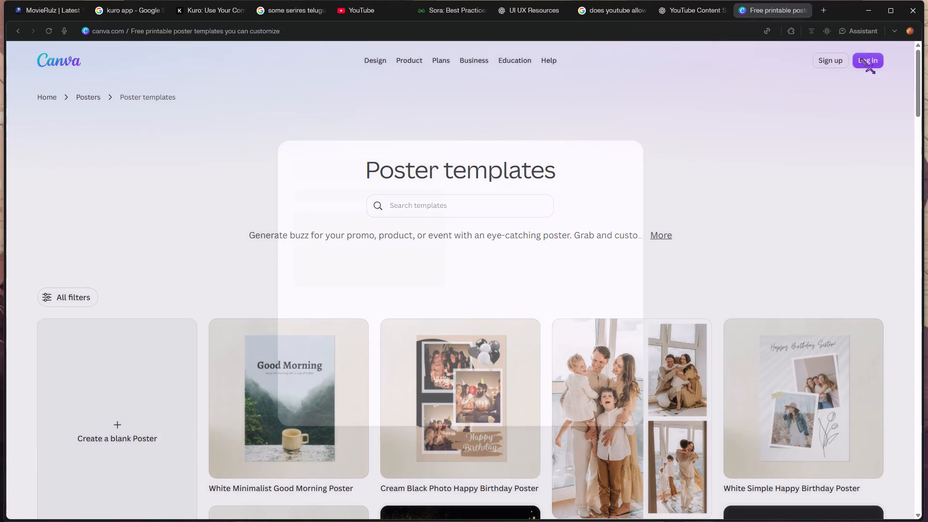
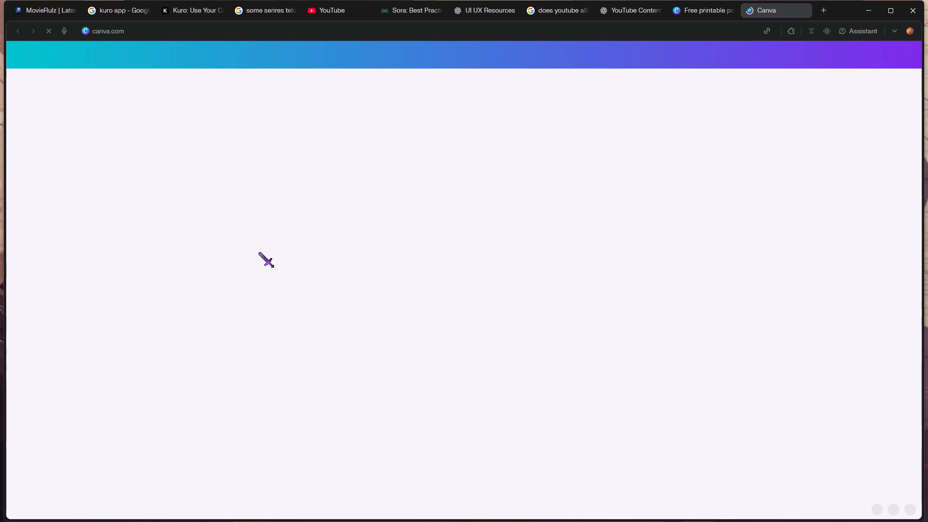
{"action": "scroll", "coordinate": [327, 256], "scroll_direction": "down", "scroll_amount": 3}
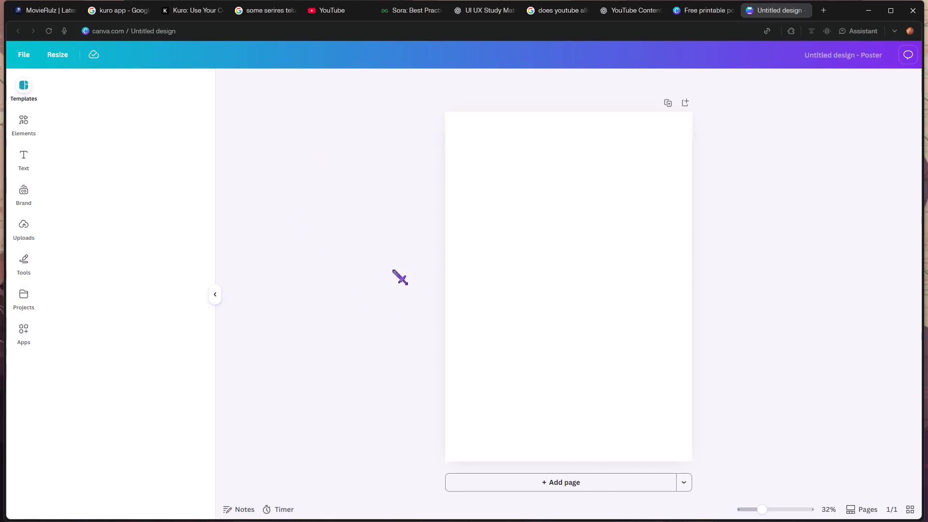
Search the Graphics category of the design elements for "planets".
{"action": "left_click", "coordinate": [21, 127]}
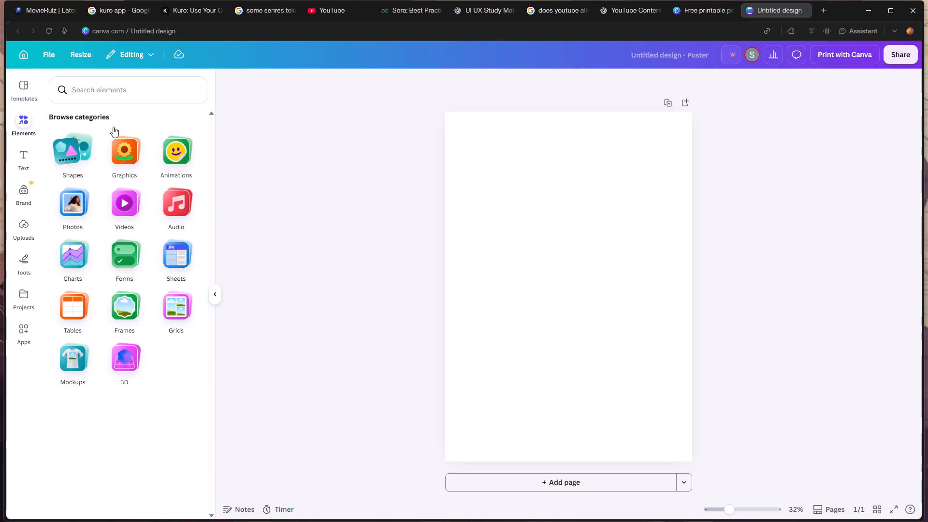
{"action": "left_click", "coordinate": [128, 148]}
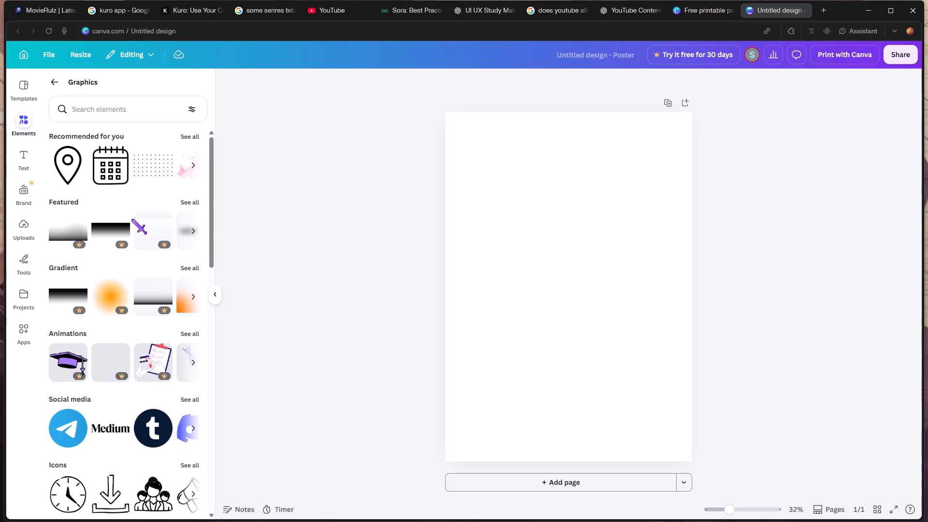
{"action": "scroll", "coordinate": [132, 219], "scroll_direction": "down", "scroll_amount": 5}
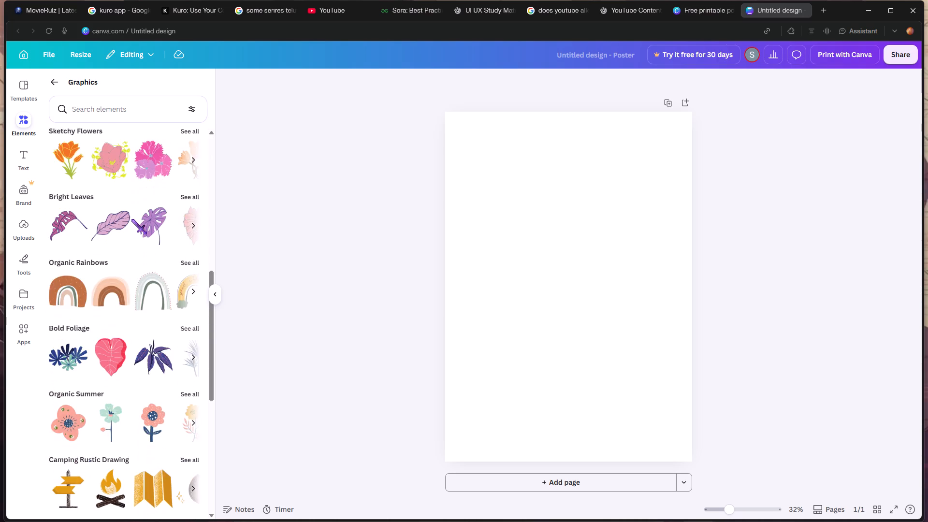
{"action": "scroll", "coordinate": [132, 219], "scroll_direction": "down", "scroll_amount": 4}
{"action": "scroll", "coordinate": [132, 219], "scroll_direction": "up", "scroll_amount": 6}
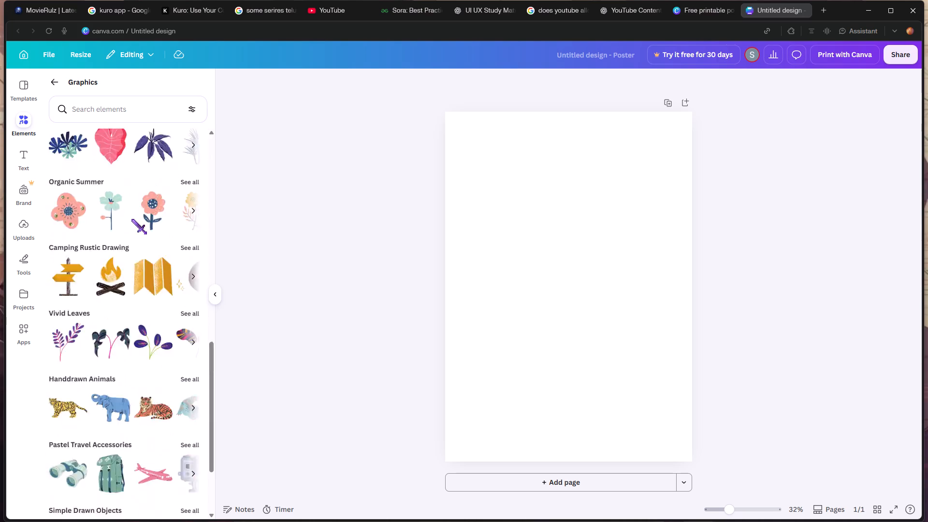
{"action": "left_click", "coordinate": [145, 107]}
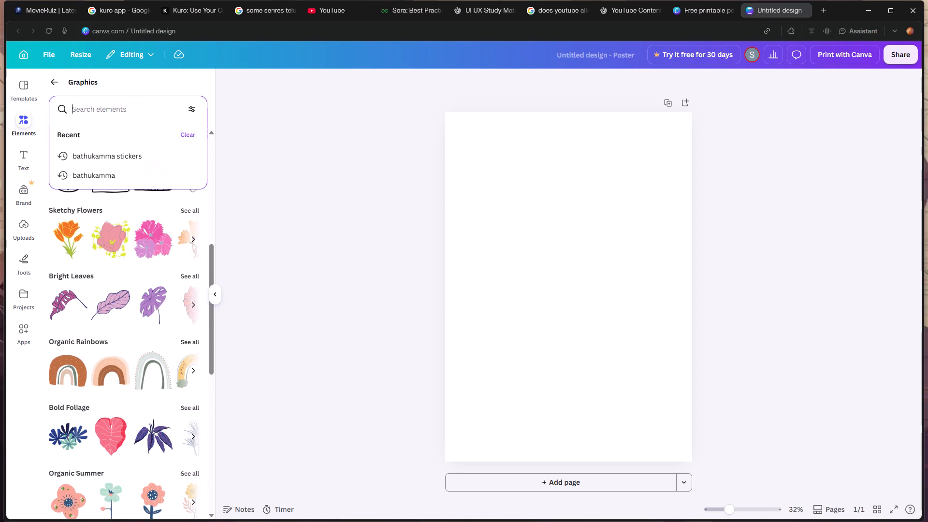
{"action": "key", "text": "p"}
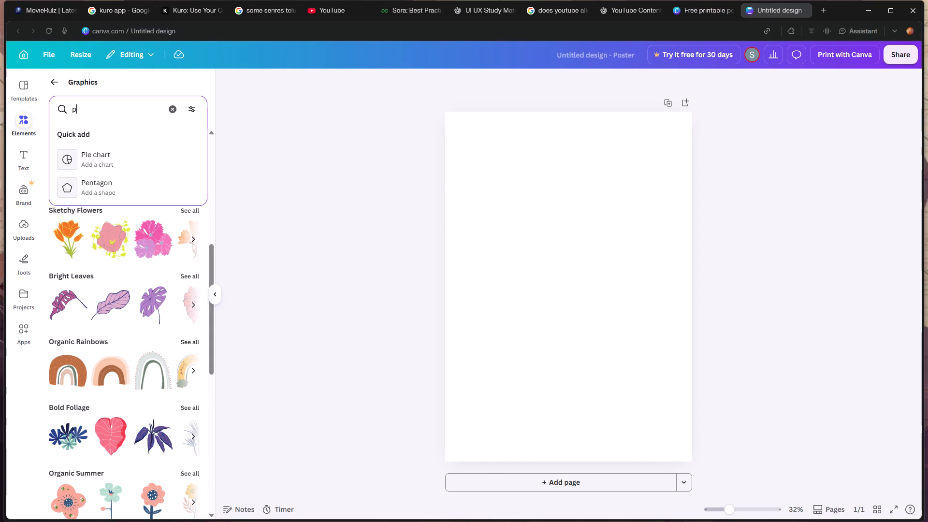
{"action": "type", "text": "la"}
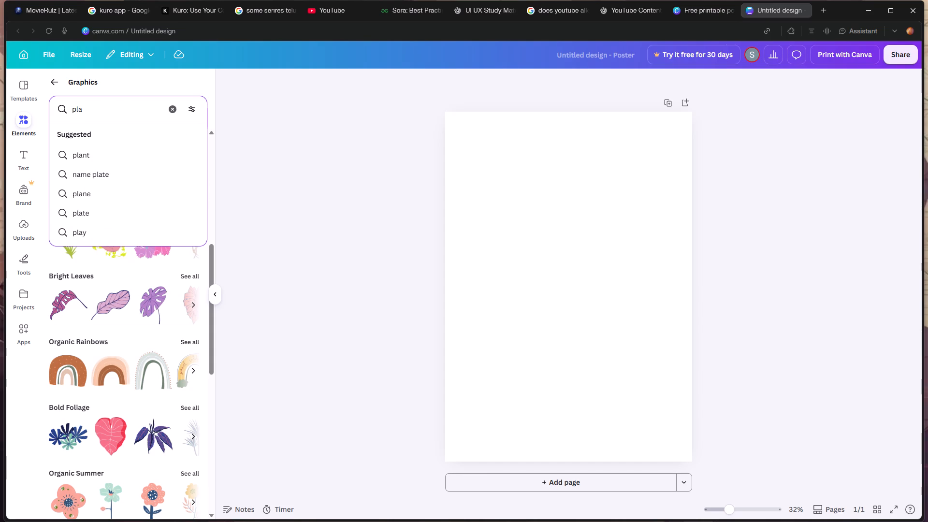
{"action": "key", "text": "n"}
{"action": "type", "text": "en"}
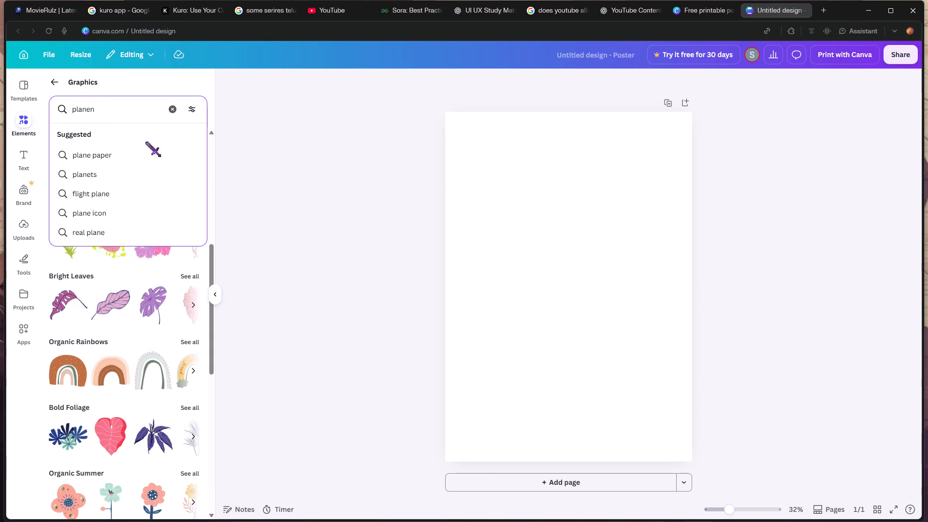
{"action": "left_click", "coordinate": [124, 194]}
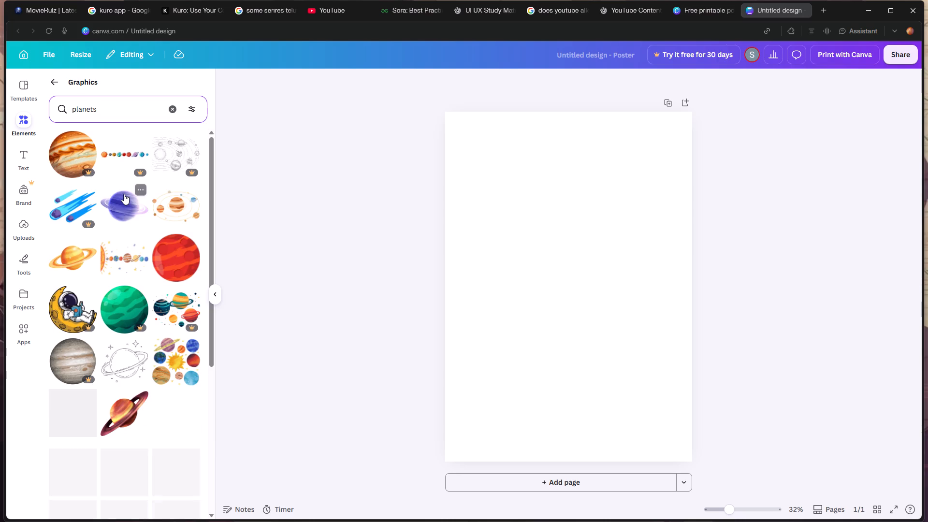
Add the watercolour graphic with the central sun and surrounding planets, and enlarge it past the page's side edges to about 51 by 50.5.
{"action": "scroll", "coordinate": [139, 242], "scroll_direction": "down", "scroll_amount": 1}
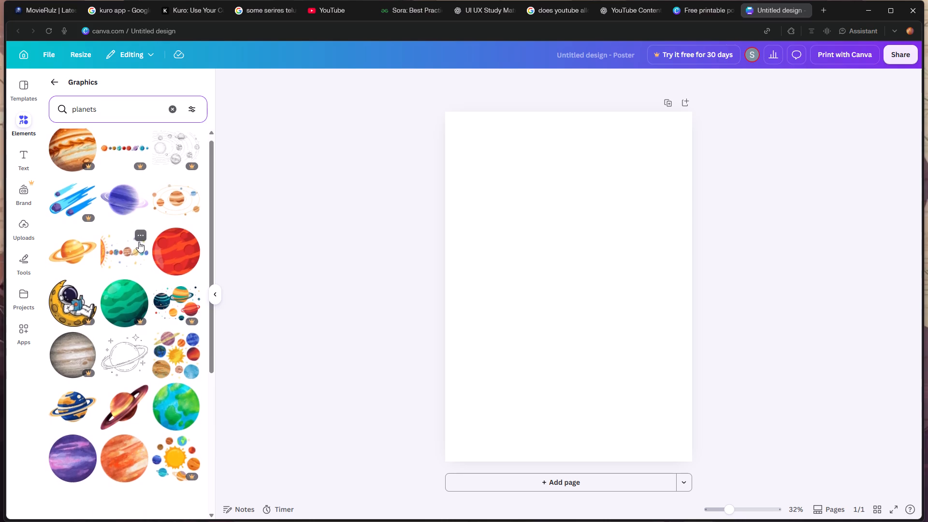
{"action": "scroll", "coordinate": [139, 242], "scroll_direction": "down", "scroll_amount": 1}
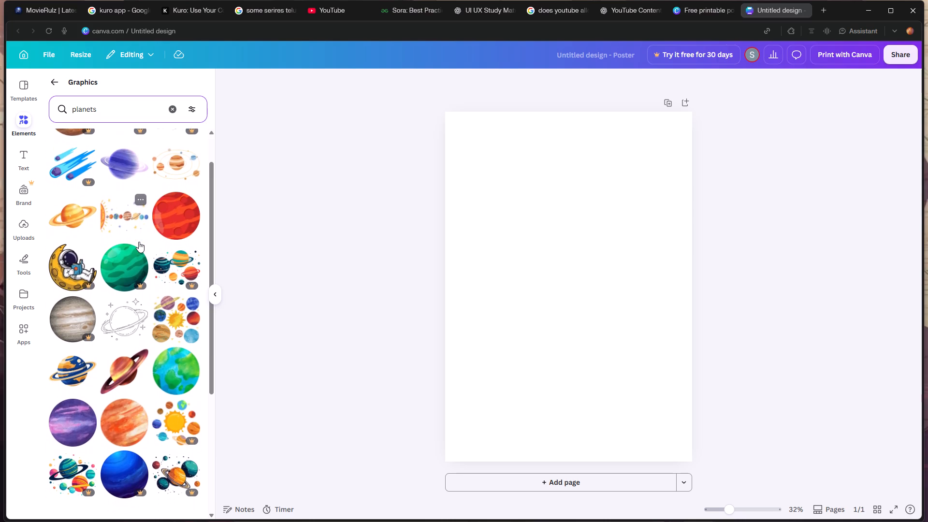
{"action": "scroll", "coordinate": [139, 242], "scroll_direction": "down", "scroll_amount": 2}
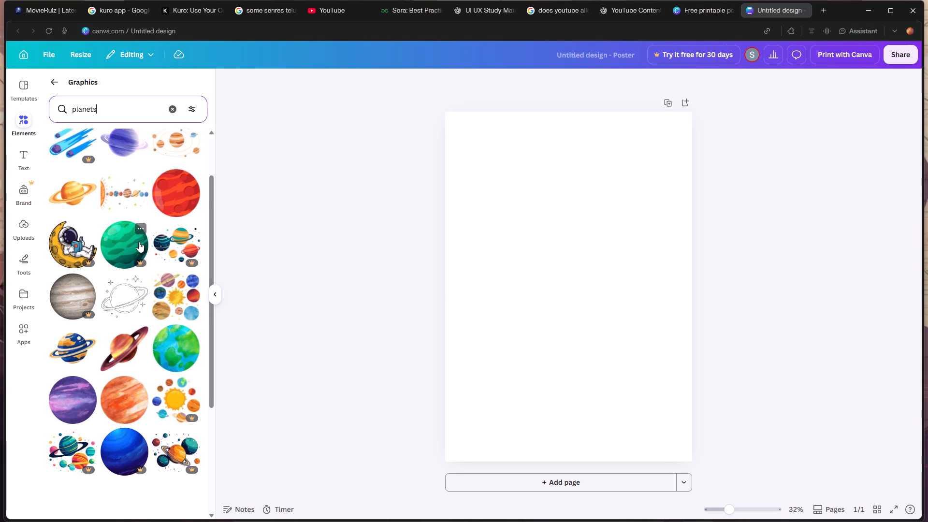
{"action": "scroll", "coordinate": [139, 242], "scroll_direction": "down", "scroll_amount": 1}
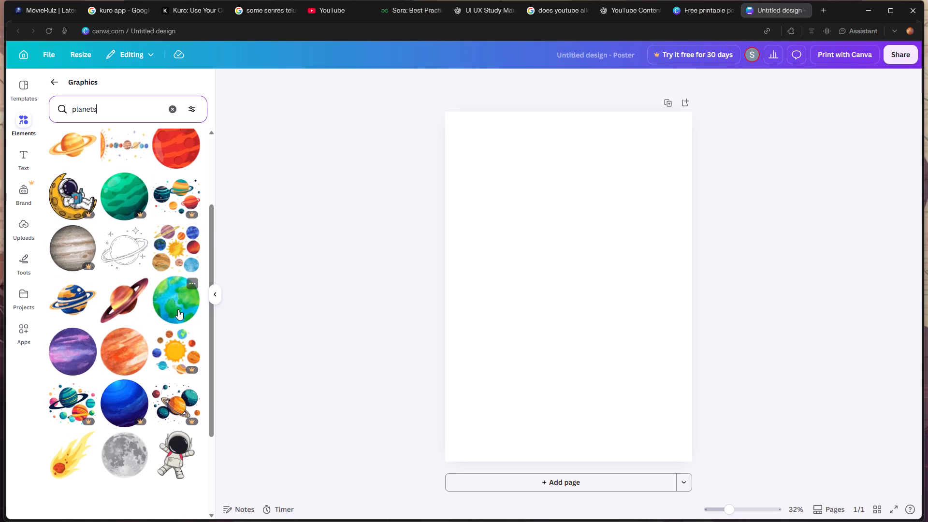
{"action": "scroll", "coordinate": [178, 309], "scroll_direction": "down", "scroll_amount": 1}
{"action": "left_click", "coordinate": [183, 174]}
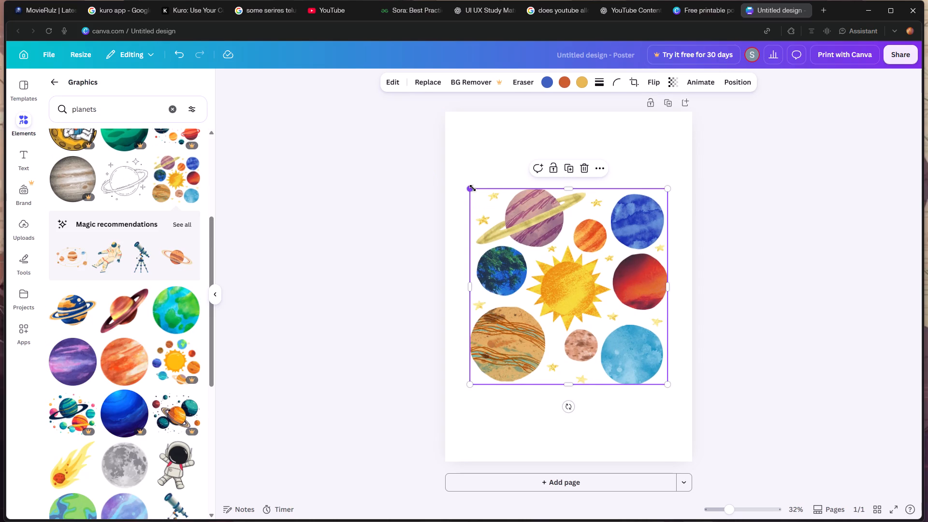
{"action": "left_click_drag", "start_coordinate": [473, 188], "coordinate": [459, 82]}
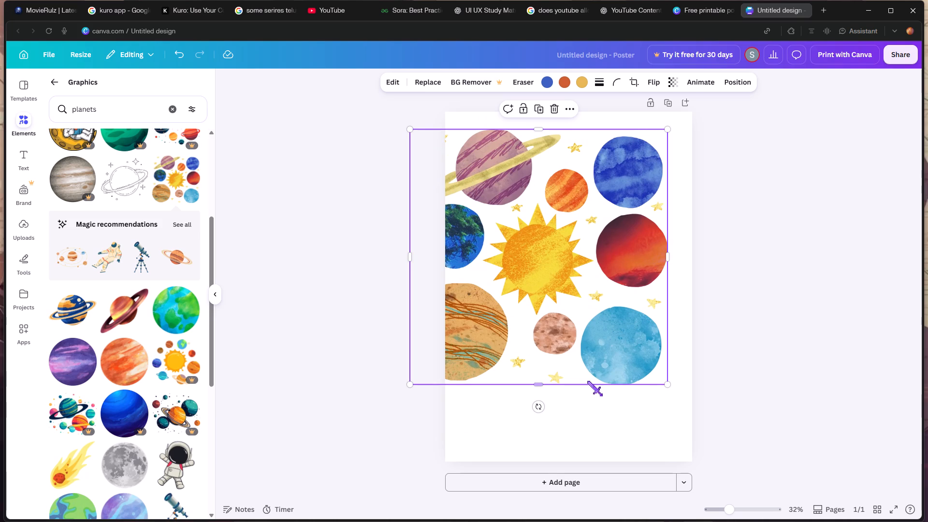
{"action": "left_click_drag", "start_coordinate": [664, 385], "coordinate": [697, 441]}
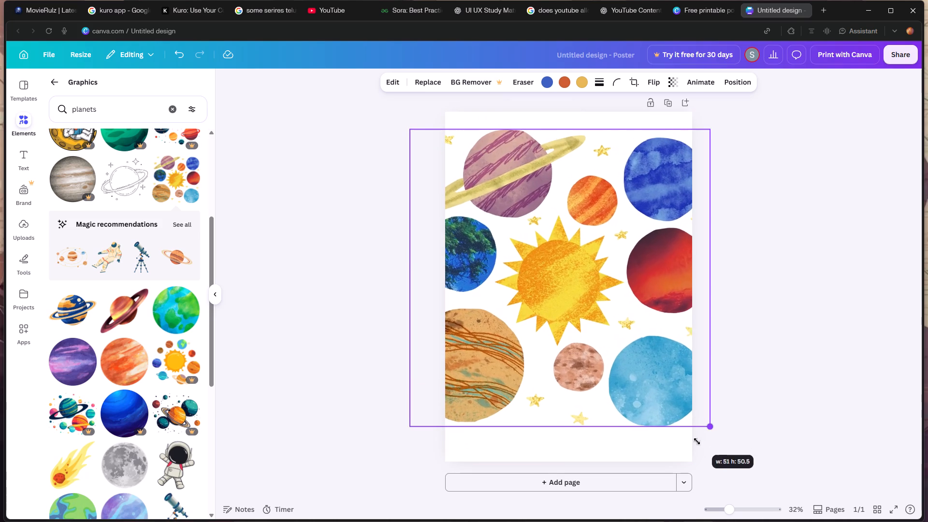
{"action": "left_click_drag", "start_coordinate": [697, 441], "coordinate": [688, 448]}
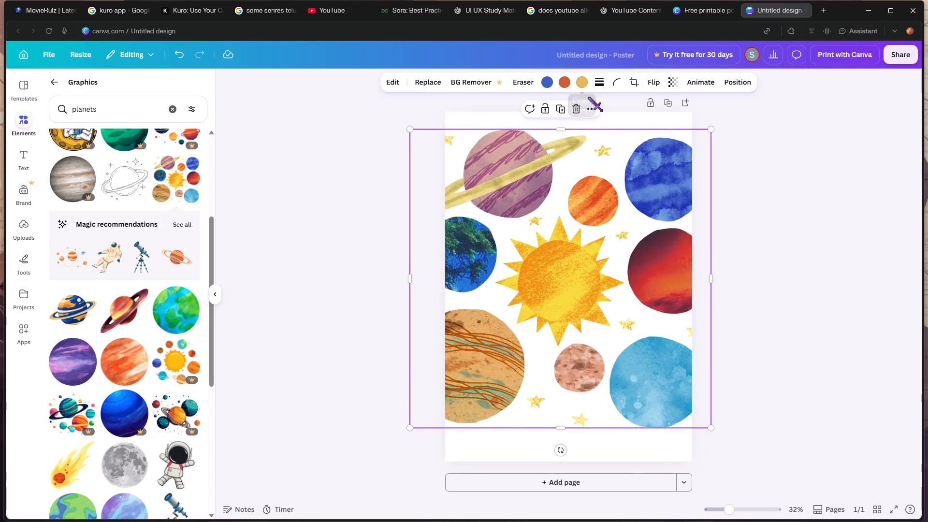
Set the planets graphic's transparency to 30.
{"action": "left_click", "coordinate": [592, 105]}
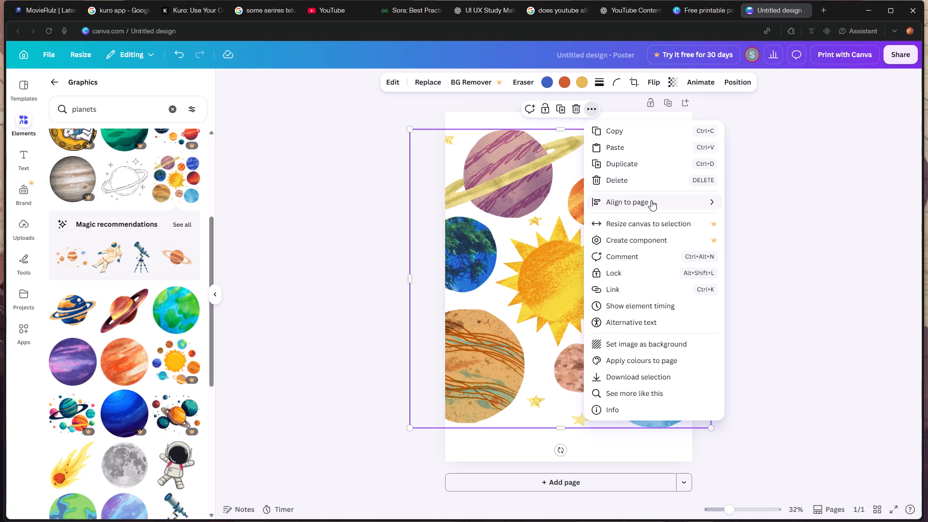
{"action": "left_click", "coordinate": [669, 75]}
{"action": "left_click_drag", "start_coordinate": [690, 119], "coordinate": [692, 124]}
{"action": "left_click_drag", "start_coordinate": [696, 120], "coordinate": [645, 127]}
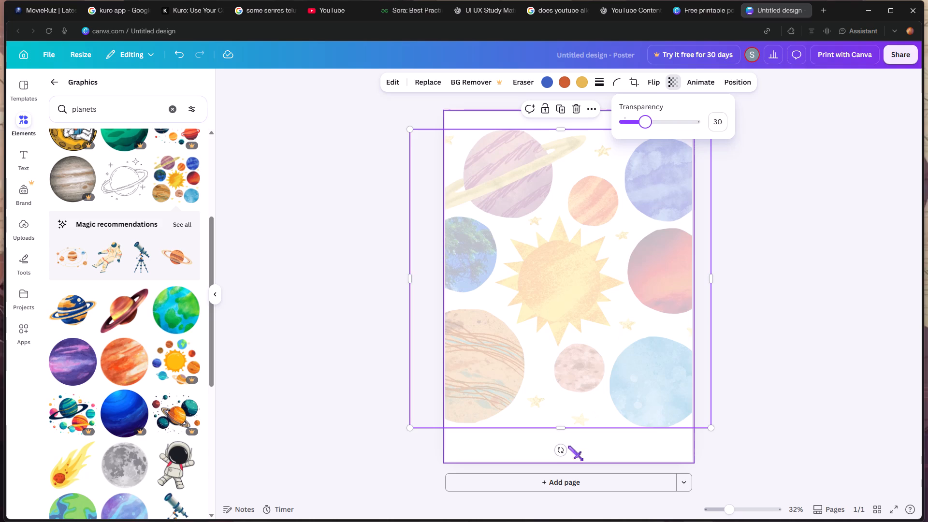
Stretch the planets graphic slightly taller and move it down so it extends past the page's bottom edge.
{"action": "left_click_drag", "start_coordinate": [569, 429], "coordinate": [571, 446]}
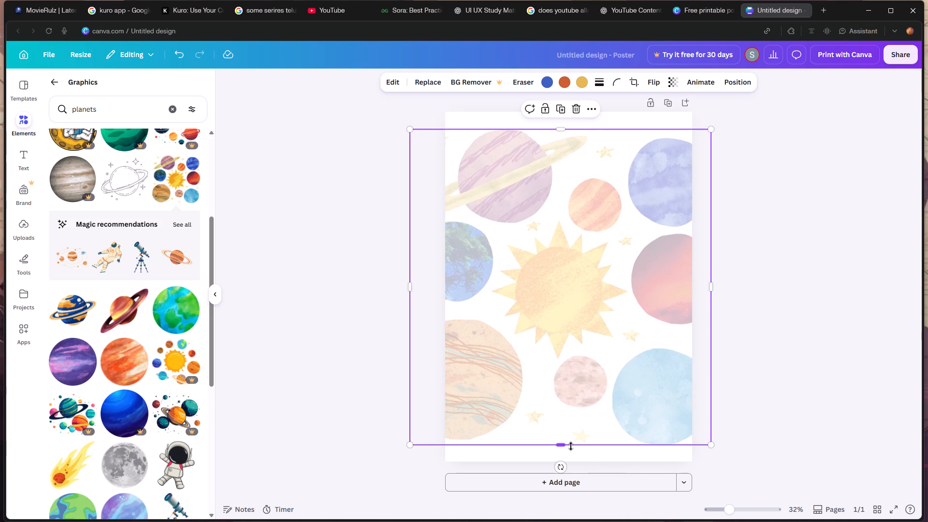
{"action": "left_click_drag", "start_coordinate": [572, 329], "coordinate": [578, 370]}
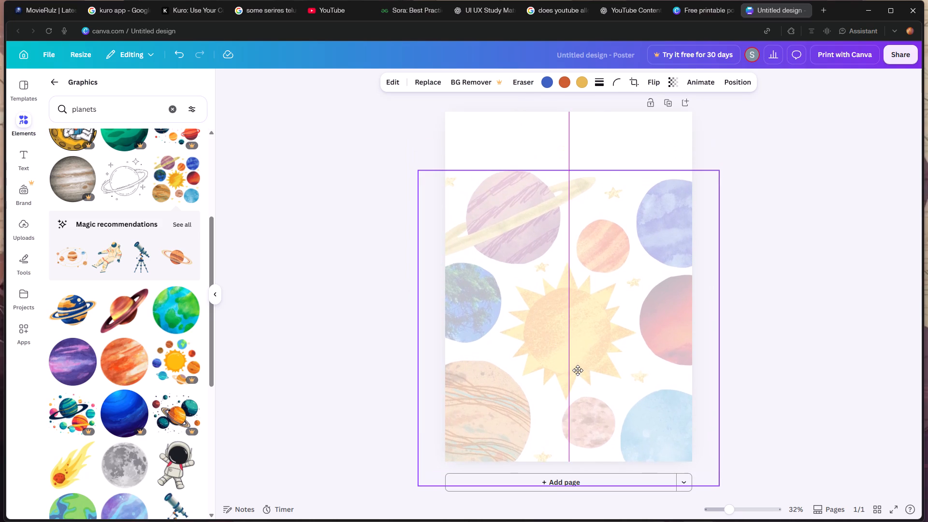
{"action": "left_click_drag", "start_coordinate": [578, 370], "coordinate": [574, 367]}
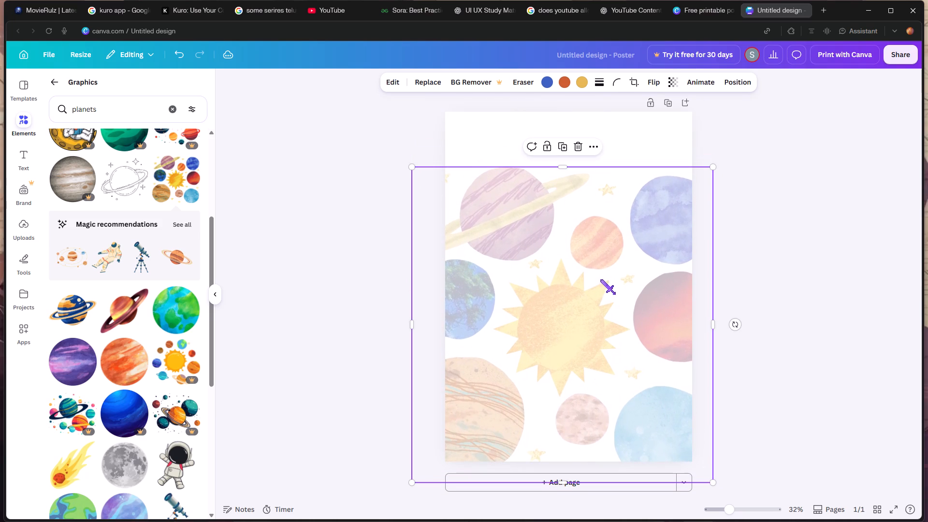
Try mauve and teal for the page background, and set it to the golden yellow from the photo colours.
{"action": "left_click", "coordinate": [649, 147]}
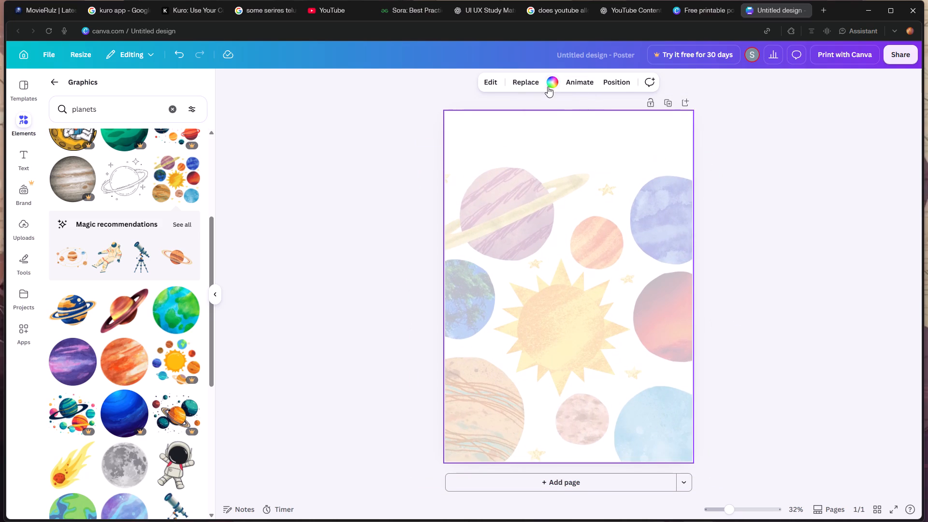
{"action": "left_click", "coordinate": [551, 81]}
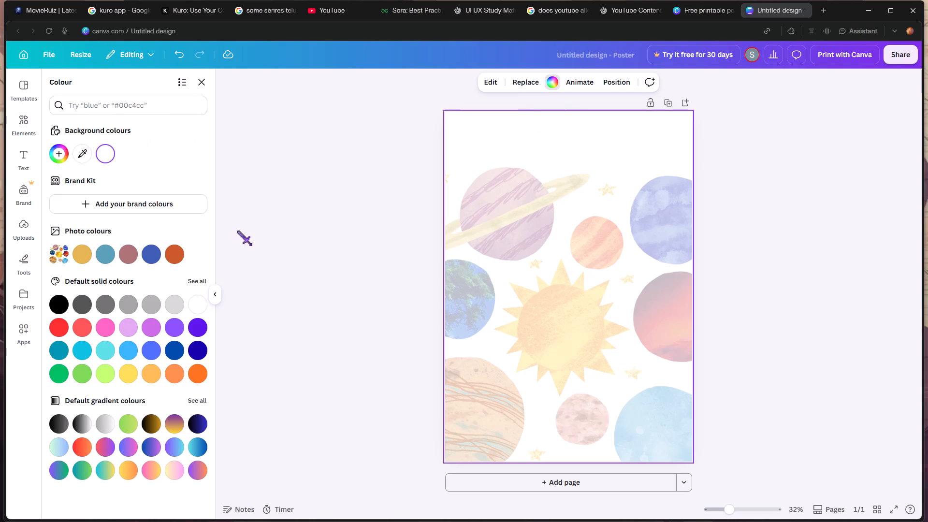
{"action": "left_click", "coordinate": [130, 256]}
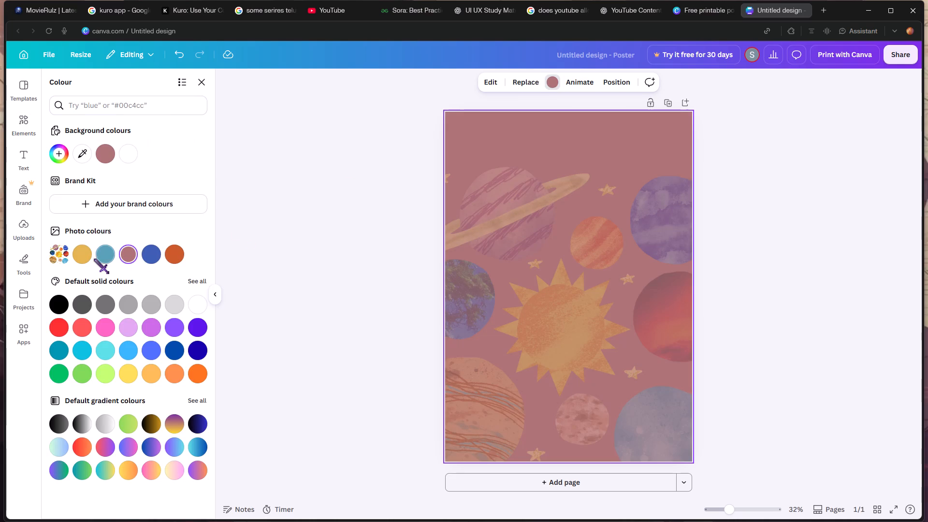
{"action": "left_click", "coordinate": [91, 259]}
{"action": "left_click", "coordinate": [88, 258]}
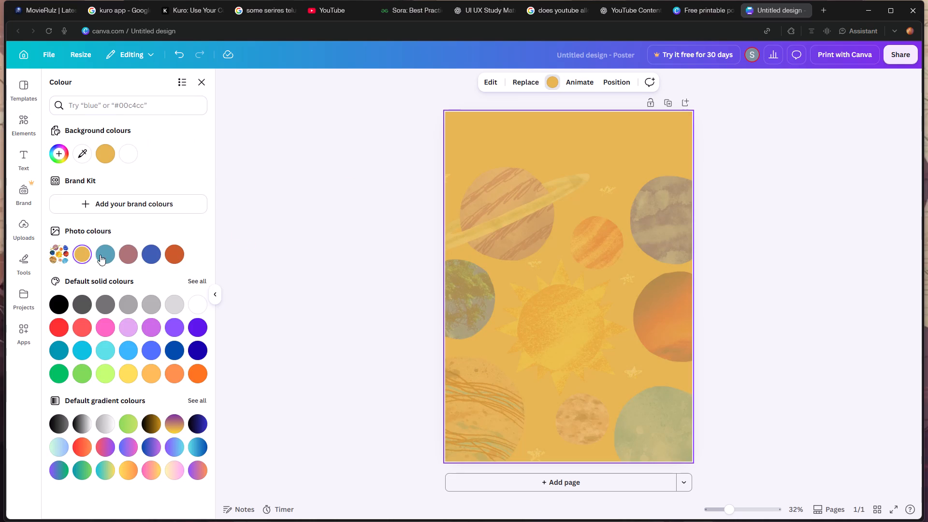
{"action": "left_click", "coordinate": [105, 255]}
{"action": "left_click", "coordinate": [83, 255]}
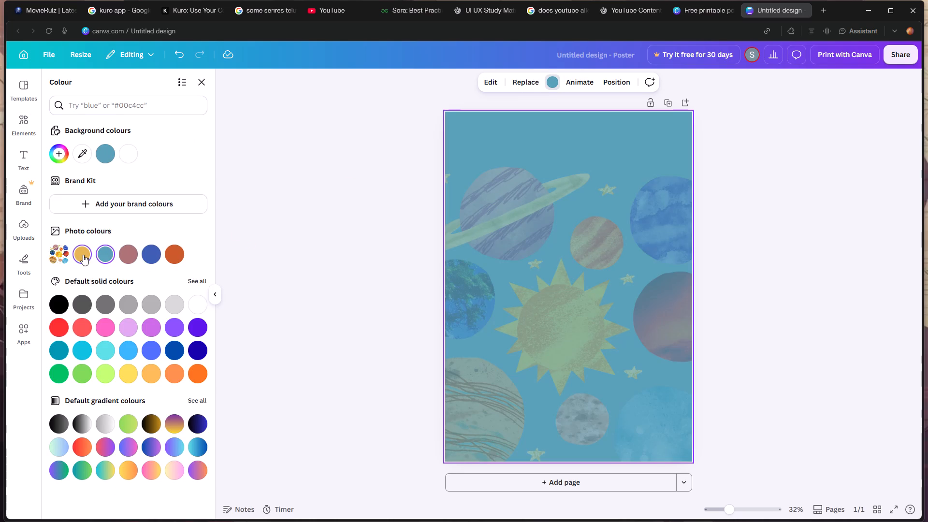
{"action": "left_click", "coordinate": [701, 163]}
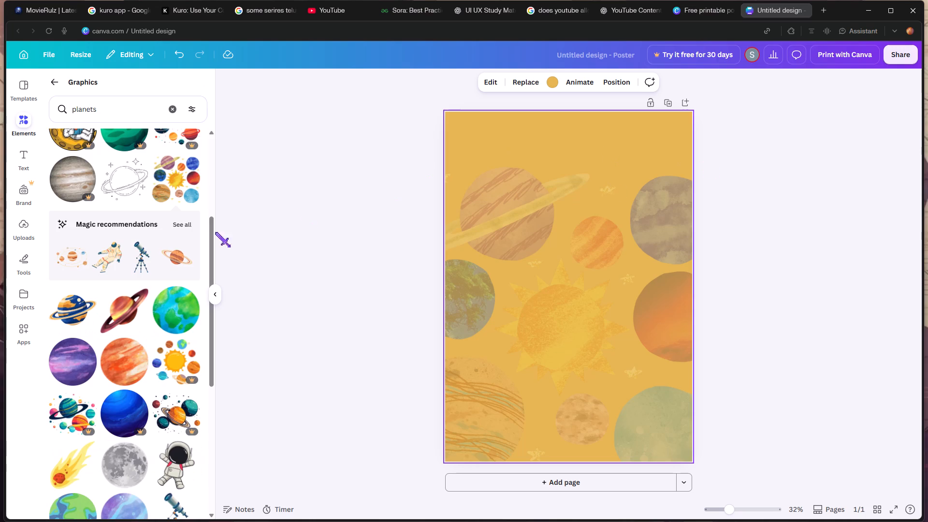
Add the blue telescope graphic, shrink it to about half its size, and place it in the page's lower-right area.
{"action": "scroll", "coordinate": [143, 246], "scroll_direction": "down", "scroll_amount": 3}
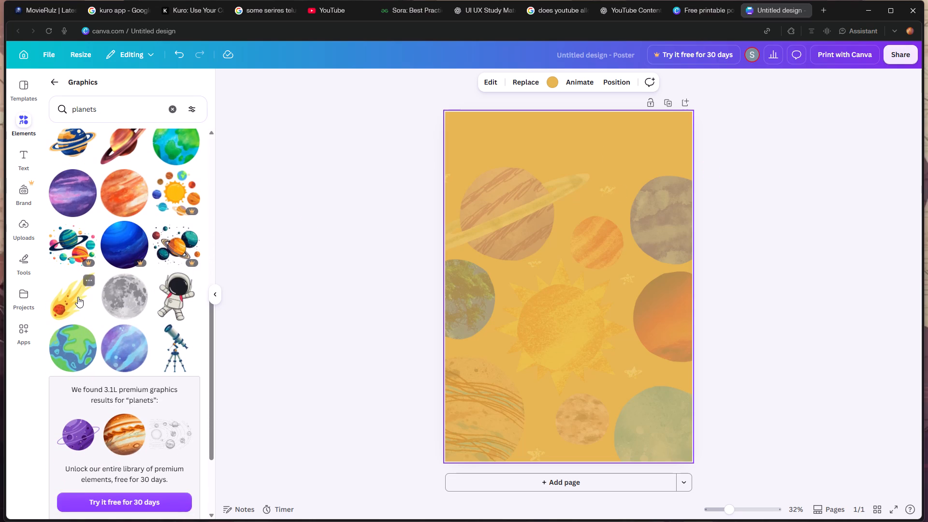
{"action": "left_click", "coordinate": [180, 353]}
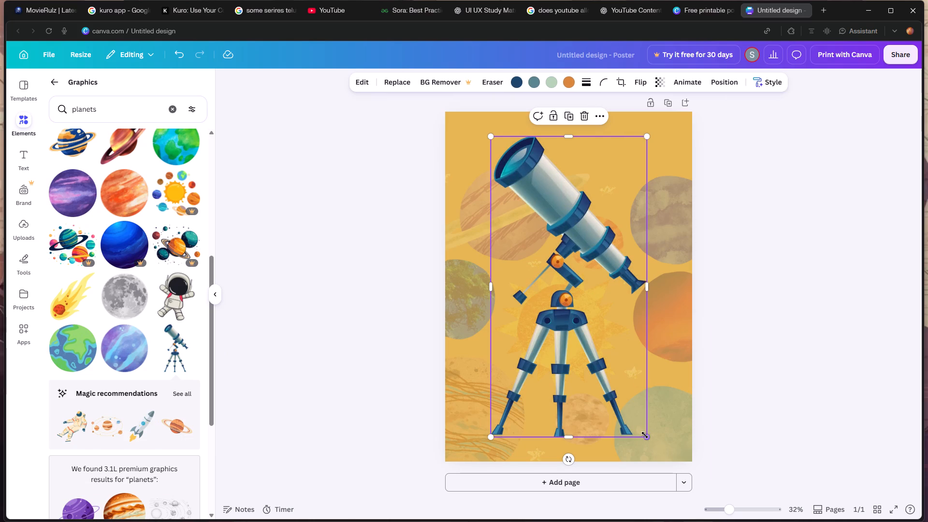
{"action": "left_click_drag", "start_coordinate": [645, 435], "coordinate": [574, 275]}
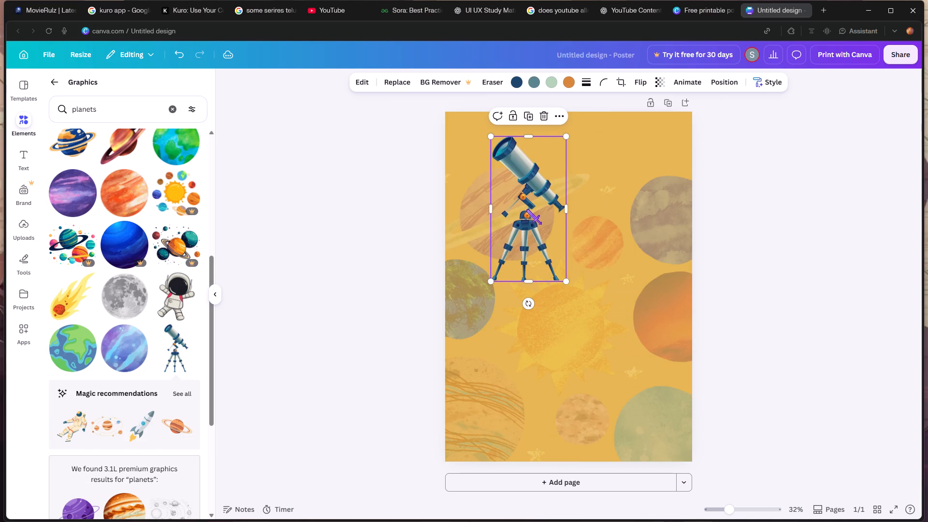
{"action": "left_click_drag", "start_coordinate": [527, 210], "coordinate": [629, 367]}
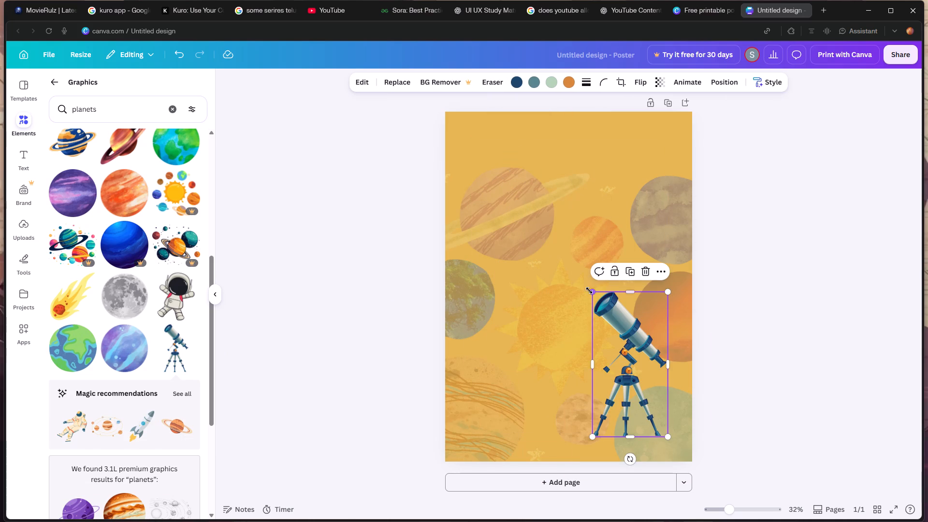
Shrink the telescope graphic to well under half its size and set its transparency to 40.
{"action": "left_click_drag", "start_coordinate": [593, 294], "coordinate": [667, 371]}
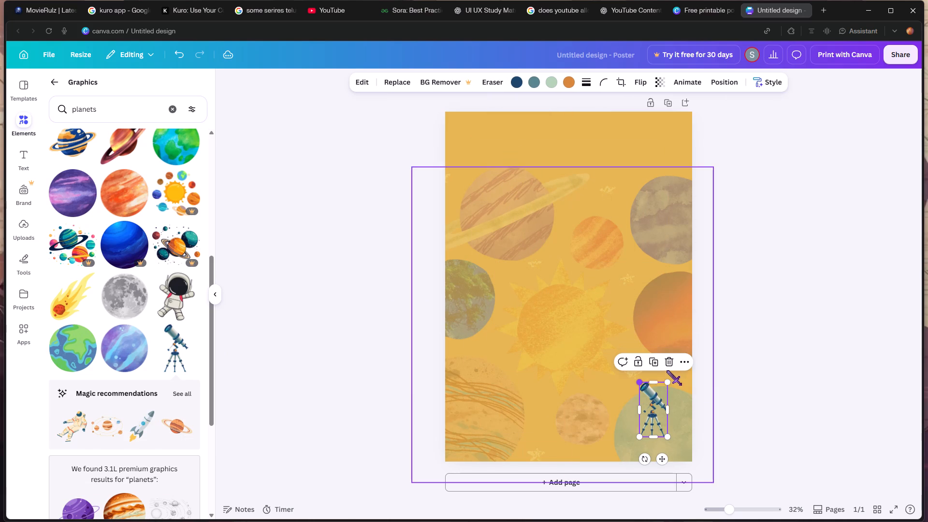
{"action": "left_click", "coordinate": [664, 81]}
{"action": "left_click_drag", "start_coordinate": [677, 121], "coordinate": [675, 123]}
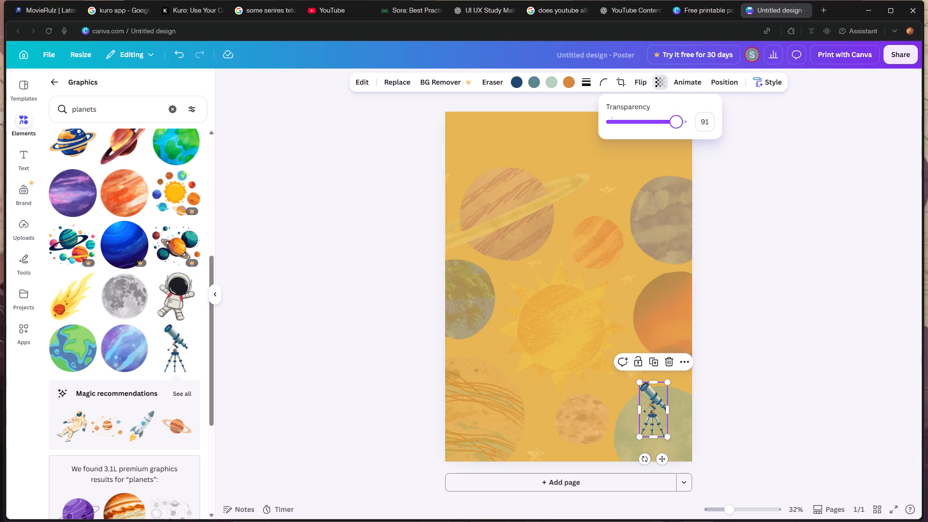
{"action": "left_click_drag", "start_coordinate": [675, 123], "coordinate": [639, 139]}
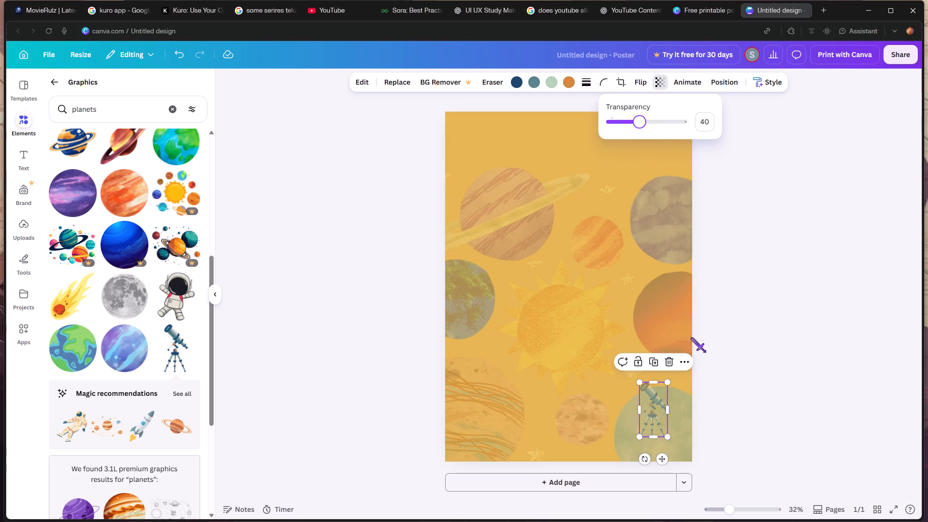
Move the telescope graphic onto the pale green planet near the page's bottom-right corner.
{"action": "left_click_drag", "start_coordinate": [652, 392], "coordinate": [671, 413]}
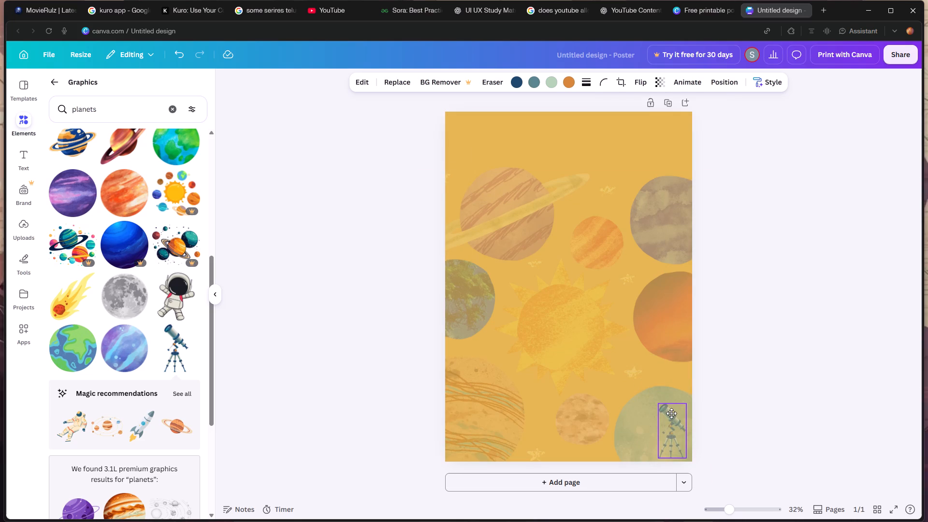
{"action": "left_click_drag", "start_coordinate": [671, 413], "coordinate": [672, 412]}
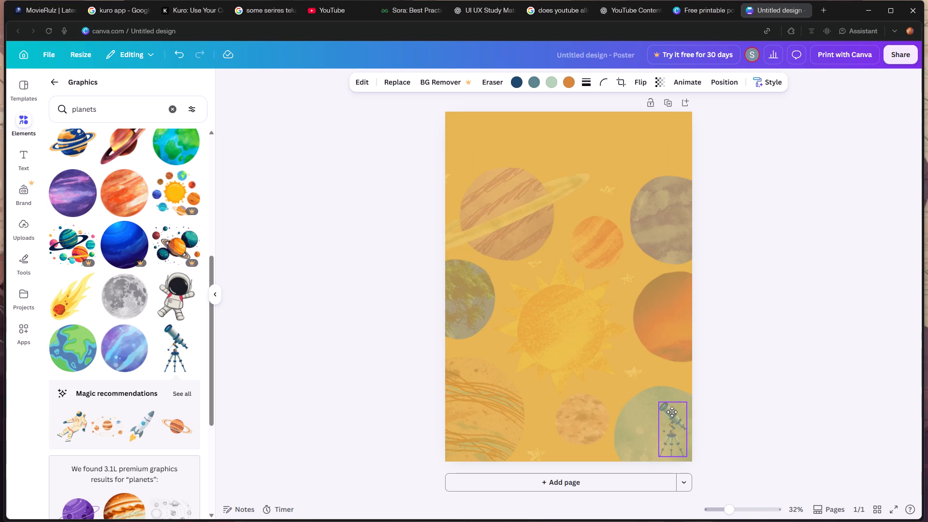
{"action": "left_click_drag", "start_coordinate": [672, 412], "coordinate": [675, 416]}
{"action": "left_click_drag", "start_coordinate": [675, 416], "coordinate": [674, 416]}
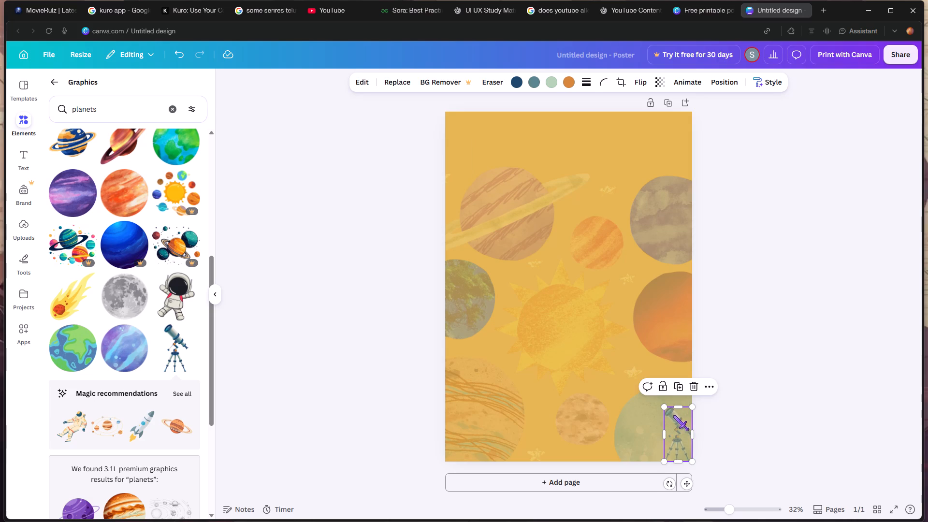
{"action": "left_click_drag", "start_coordinate": [674, 416], "coordinate": [660, 408]}
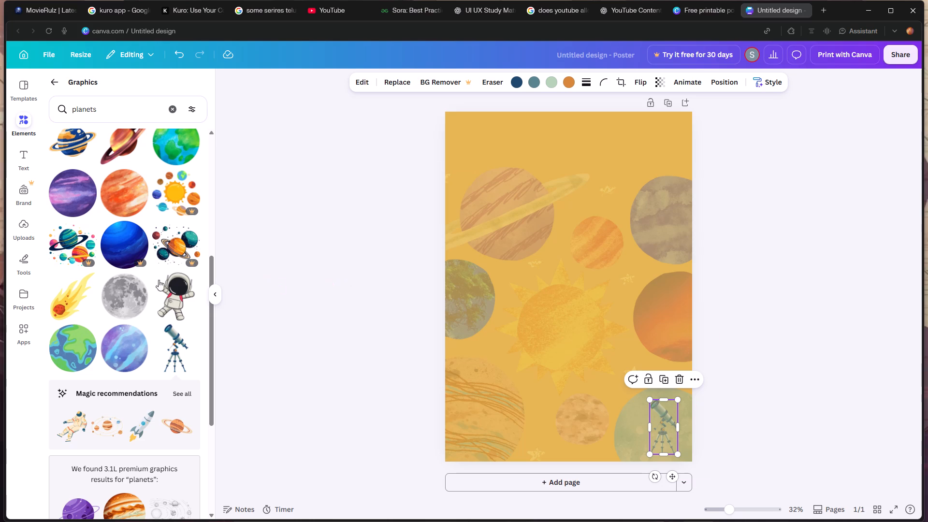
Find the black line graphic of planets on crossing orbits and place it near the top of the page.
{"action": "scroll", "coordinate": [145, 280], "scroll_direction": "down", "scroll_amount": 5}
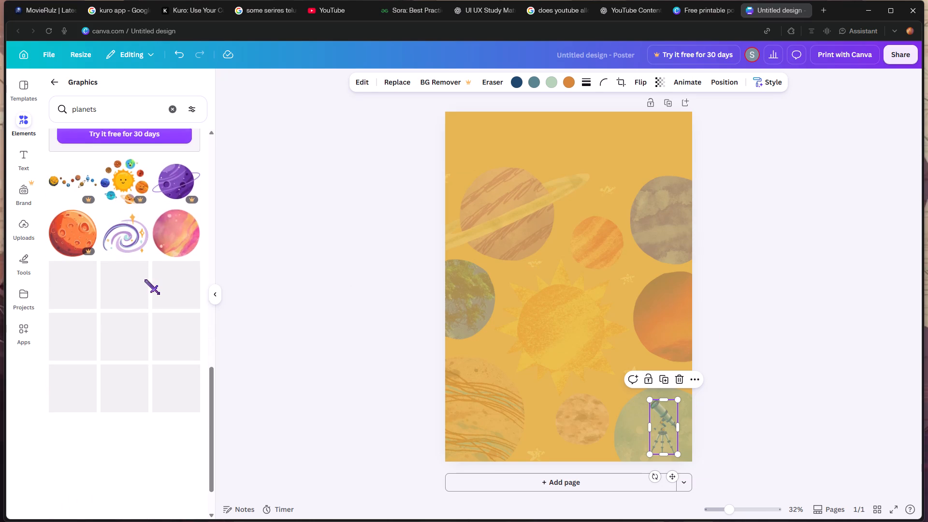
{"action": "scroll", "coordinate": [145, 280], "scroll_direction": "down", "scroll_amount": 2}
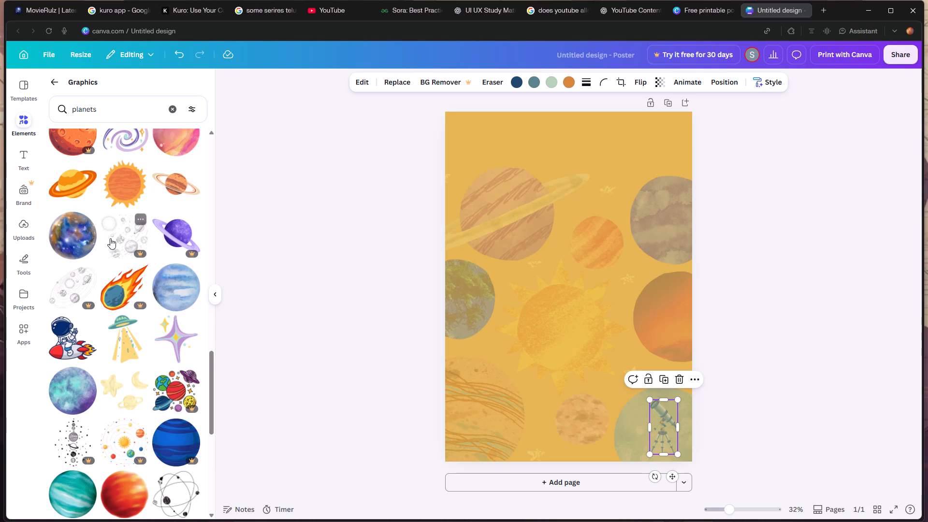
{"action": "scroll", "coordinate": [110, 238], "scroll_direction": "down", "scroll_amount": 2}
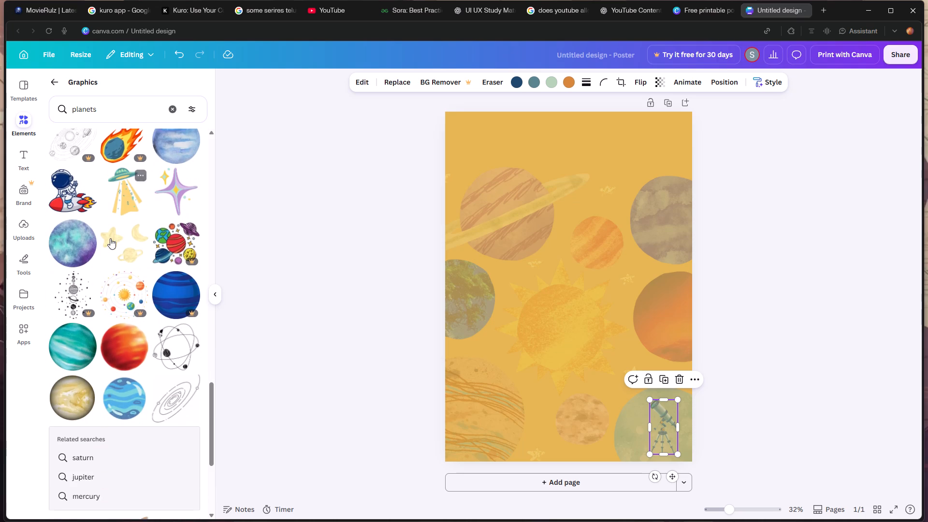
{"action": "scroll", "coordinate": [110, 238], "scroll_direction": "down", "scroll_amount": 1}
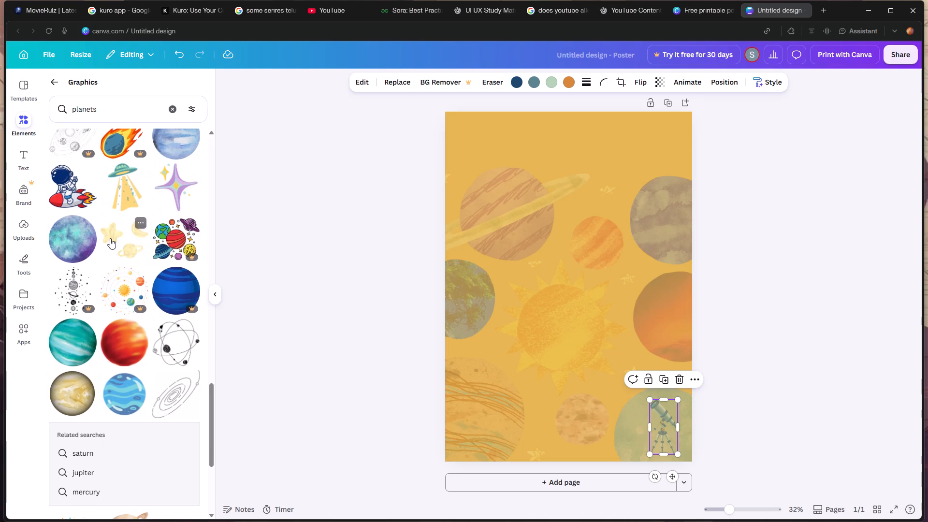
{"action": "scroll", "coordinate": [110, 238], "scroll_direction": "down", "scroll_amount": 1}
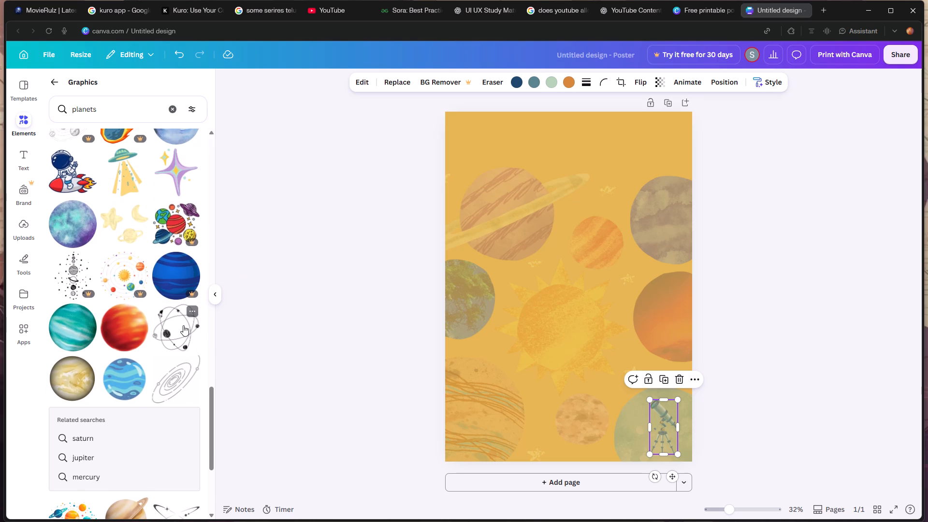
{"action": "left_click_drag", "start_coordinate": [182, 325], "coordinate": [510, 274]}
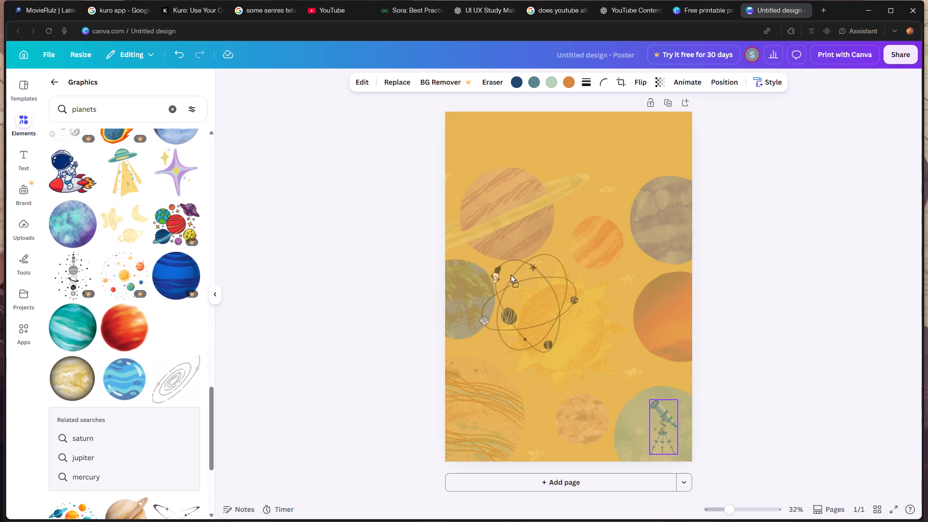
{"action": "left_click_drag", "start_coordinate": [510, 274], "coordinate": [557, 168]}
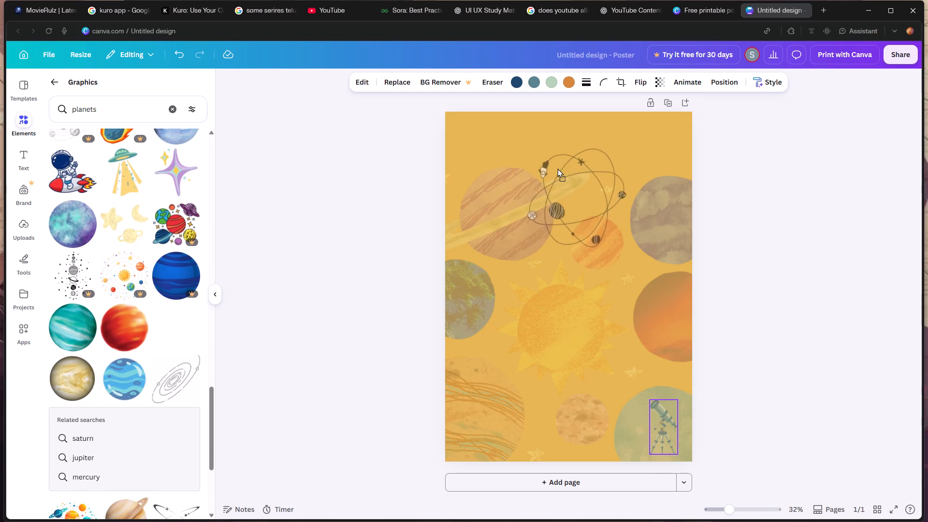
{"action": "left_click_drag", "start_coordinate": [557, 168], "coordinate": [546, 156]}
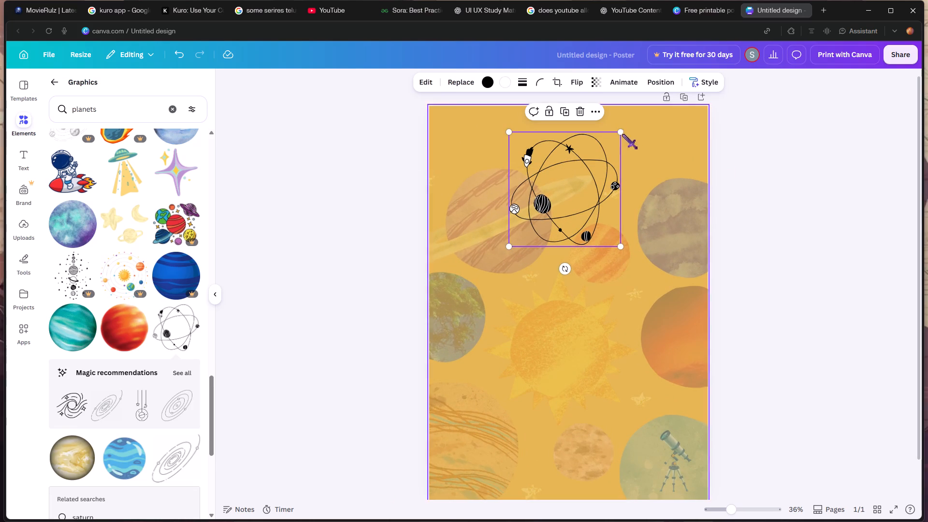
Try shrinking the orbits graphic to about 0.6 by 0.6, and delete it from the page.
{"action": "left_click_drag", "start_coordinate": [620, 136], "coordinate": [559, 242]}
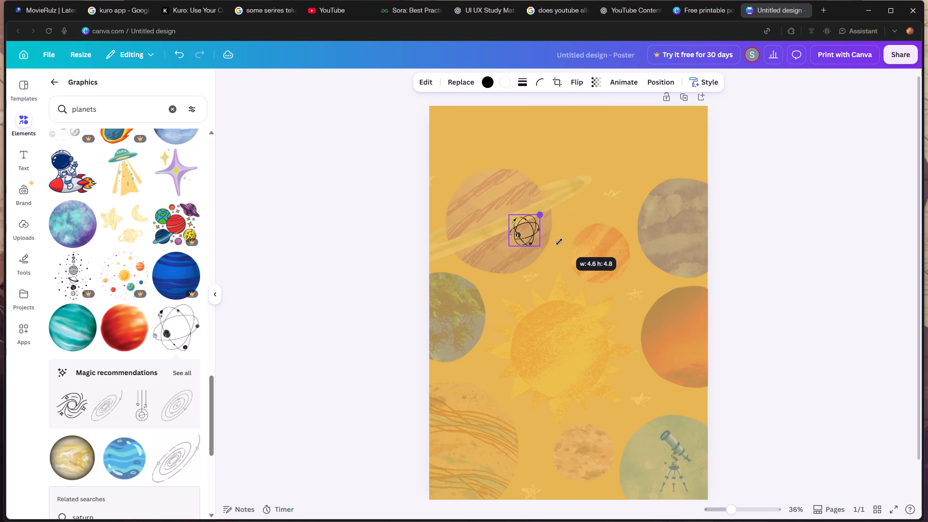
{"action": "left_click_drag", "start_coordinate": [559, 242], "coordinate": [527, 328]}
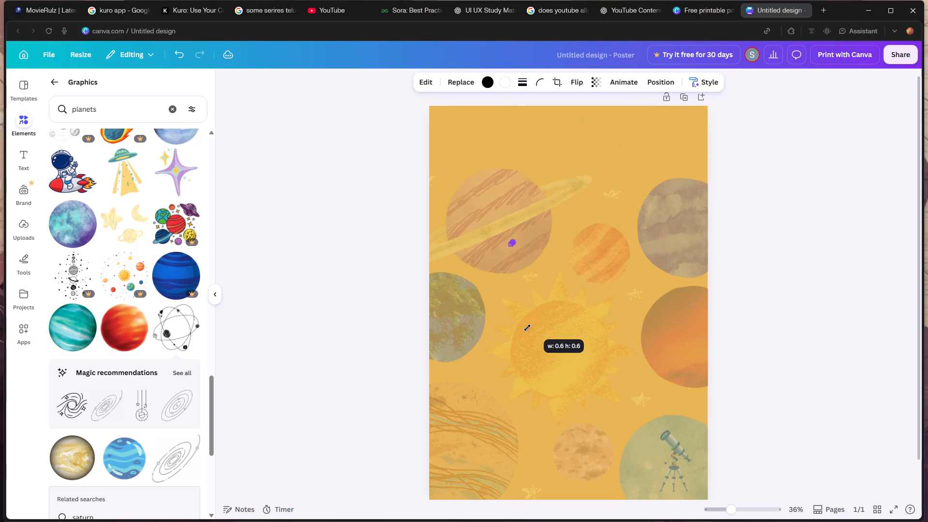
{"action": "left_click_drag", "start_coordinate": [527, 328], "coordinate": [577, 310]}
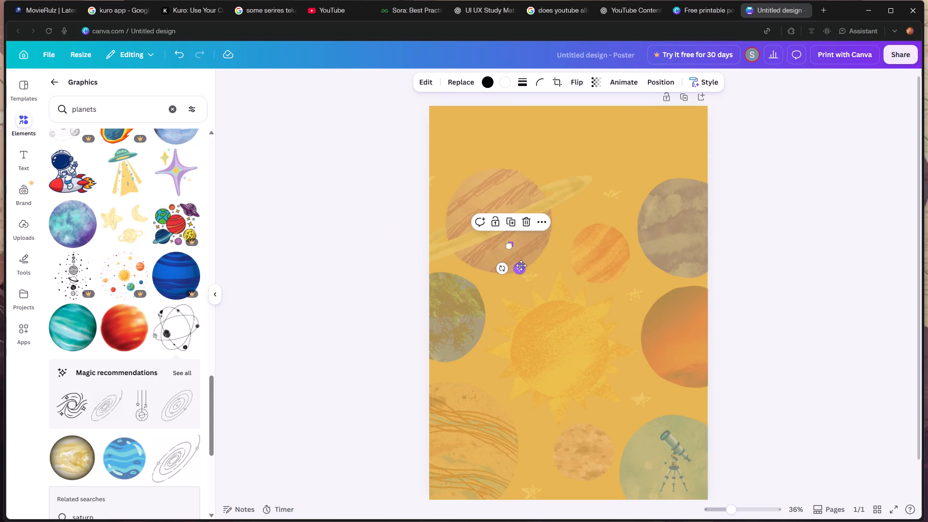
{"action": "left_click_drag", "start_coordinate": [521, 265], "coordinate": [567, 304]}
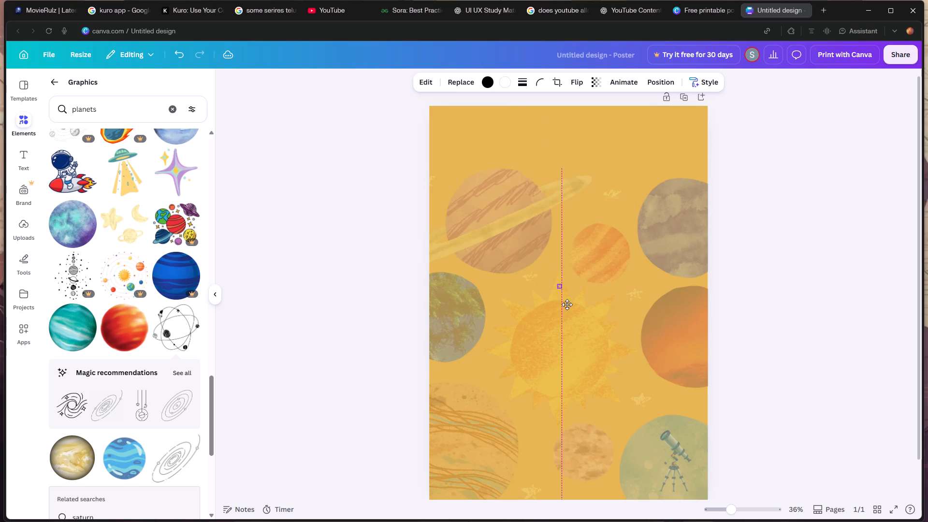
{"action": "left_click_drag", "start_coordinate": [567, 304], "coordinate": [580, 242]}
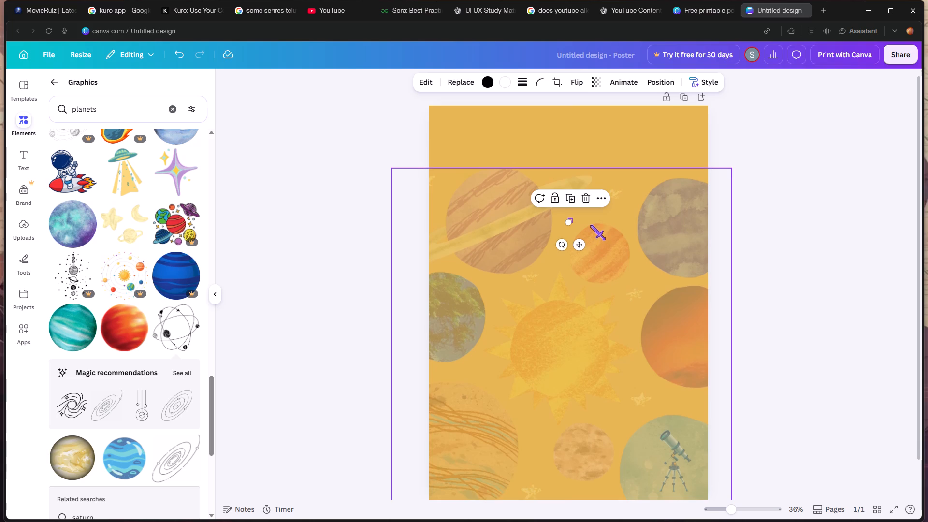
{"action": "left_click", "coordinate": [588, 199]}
Add the curved "Tattoo studio" font combination to the page.
{"action": "left_click", "coordinate": [23, 159]}
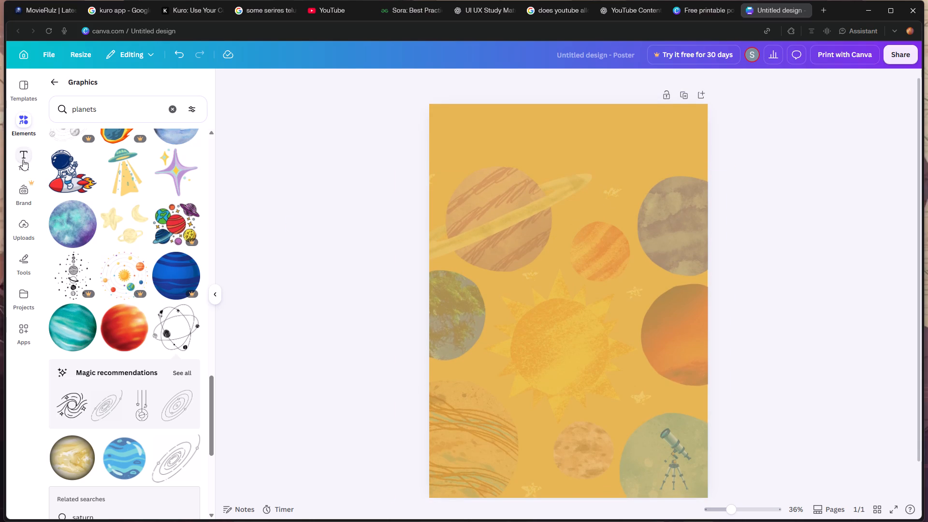
{"action": "scroll", "coordinate": [85, 234], "scroll_direction": "down", "scroll_amount": 3}
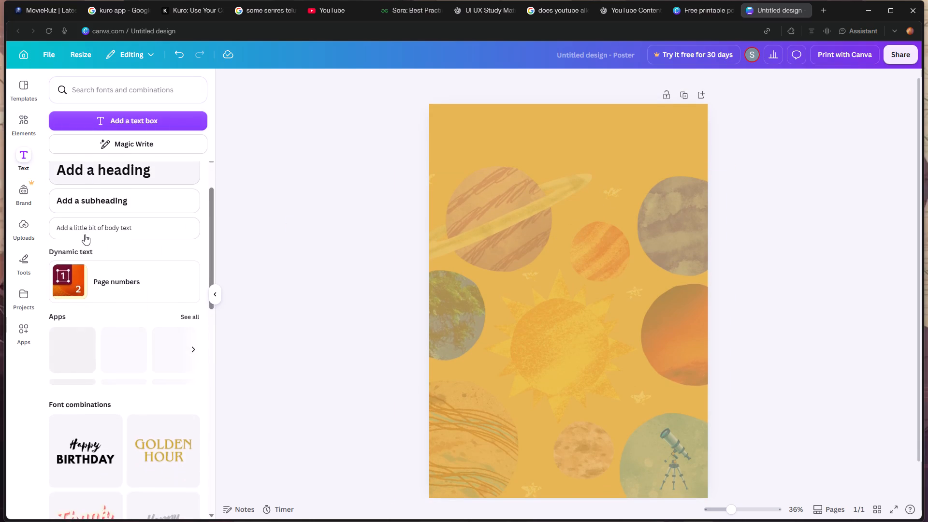
{"action": "scroll", "coordinate": [85, 234], "scroll_direction": "down", "scroll_amount": 5}
{"action": "scroll", "coordinate": [85, 234], "scroll_direction": "up", "scroll_amount": 2}
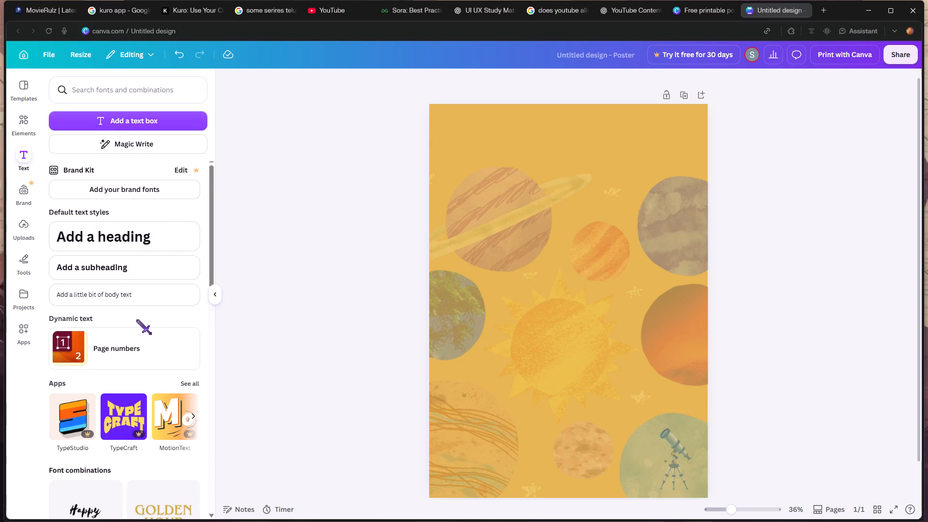
{"action": "scroll", "coordinate": [137, 320], "scroll_direction": "down", "scroll_amount": 5}
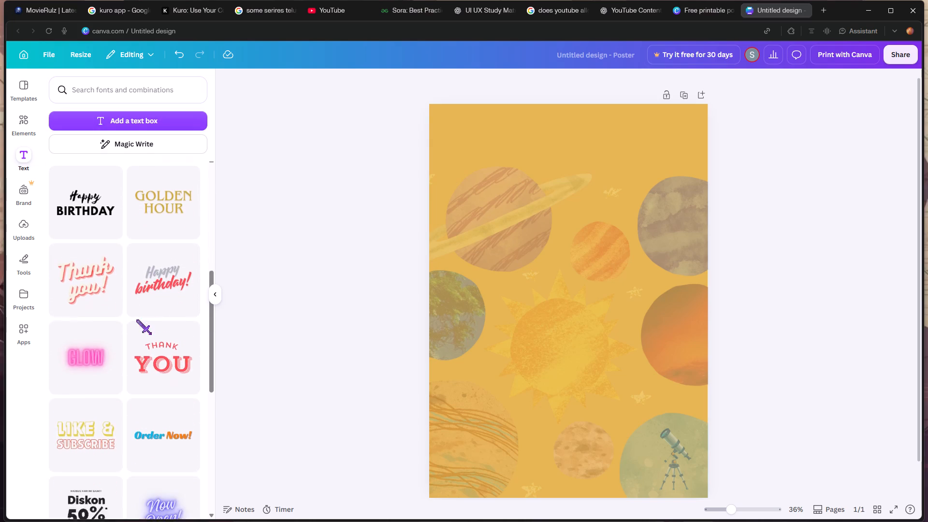
{"action": "scroll", "coordinate": [137, 320], "scroll_direction": "down", "scroll_amount": 4}
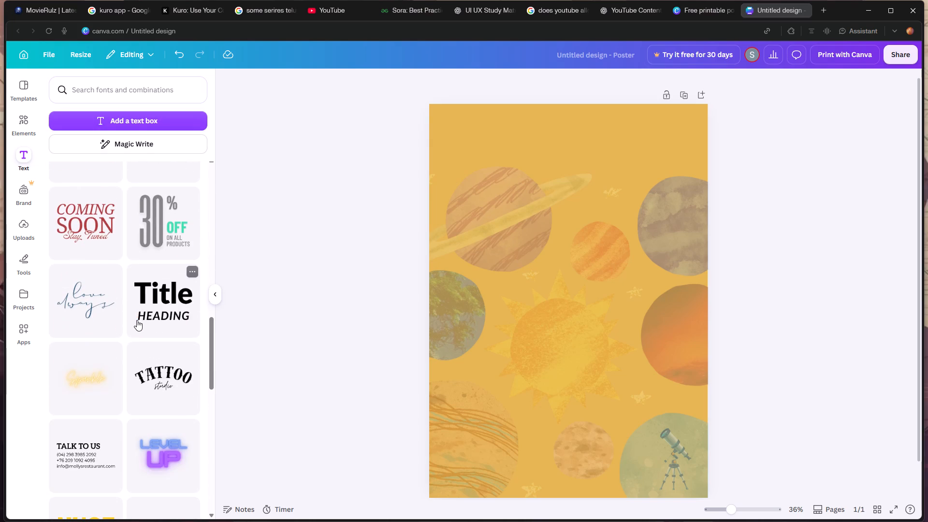
{"action": "scroll", "coordinate": [137, 320], "scroll_direction": "down", "scroll_amount": 1}
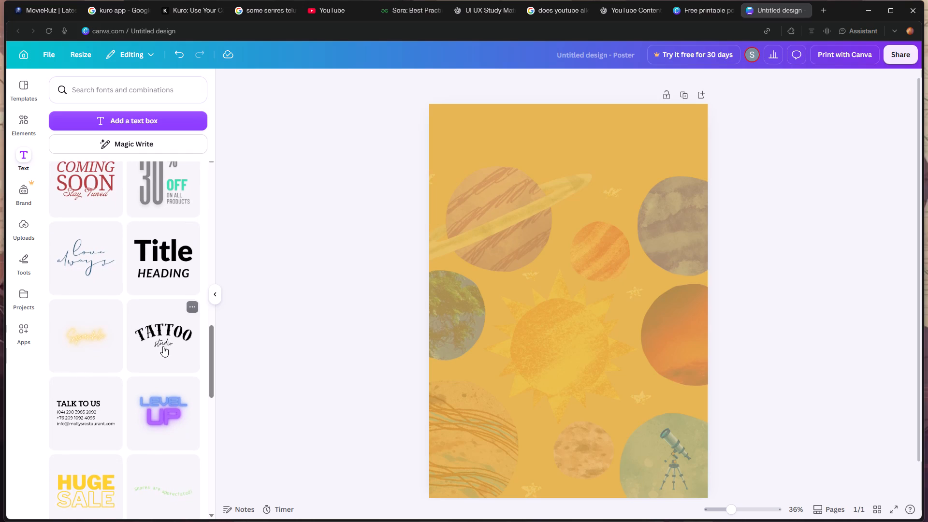
{"action": "left_click", "coordinate": [163, 347]}
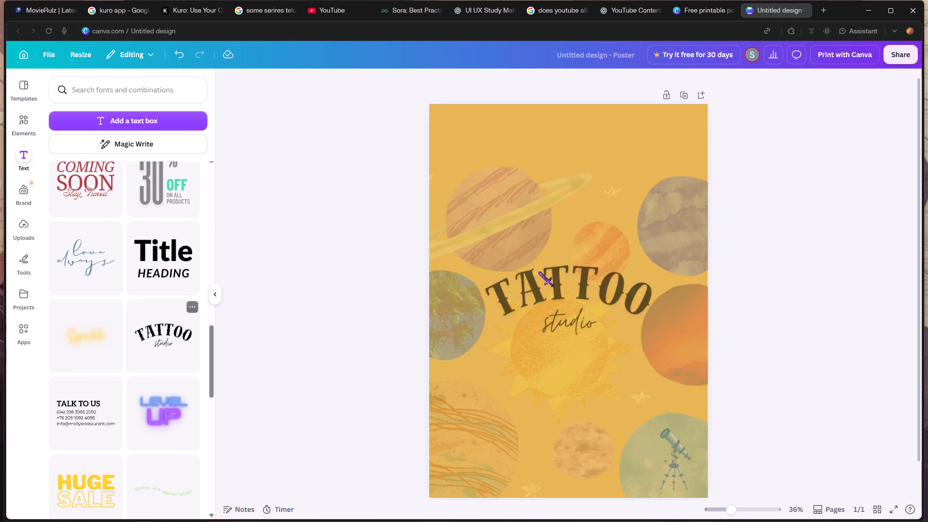
Replace the curved "TATTOO" text with "face".
{"action": "left_click", "coordinate": [565, 302]}
{"action": "left_click", "coordinate": [647, 289]}
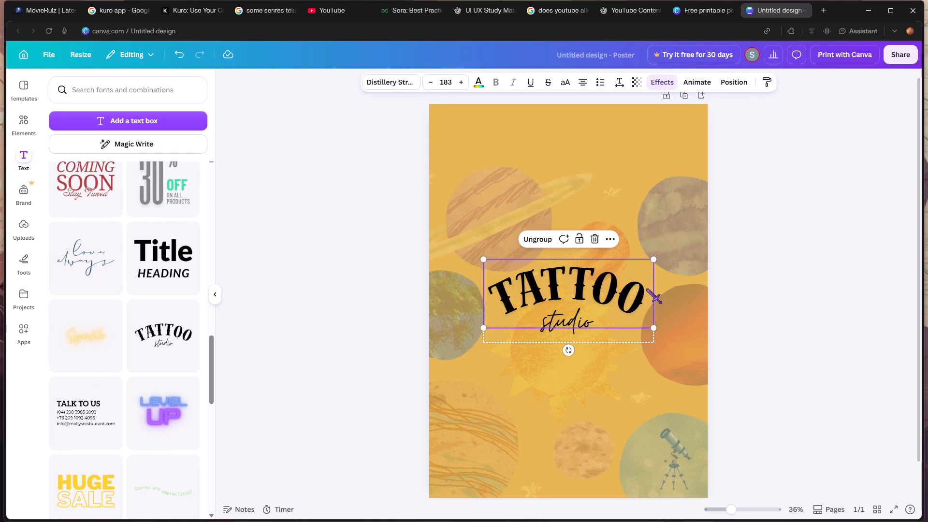
{"action": "left_click", "coordinate": [640, 289]}
{"action": "key", "text": "BackSpace"}
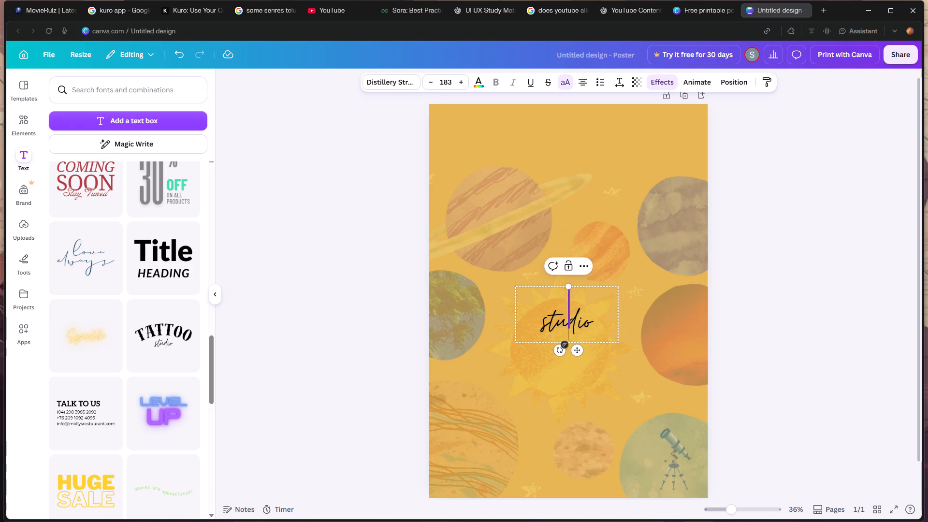
{"action": "key", "text": "f"}
{"action": "type", "text": "ace"}
{"action": "left_click", "coordinate": [606, 328]}
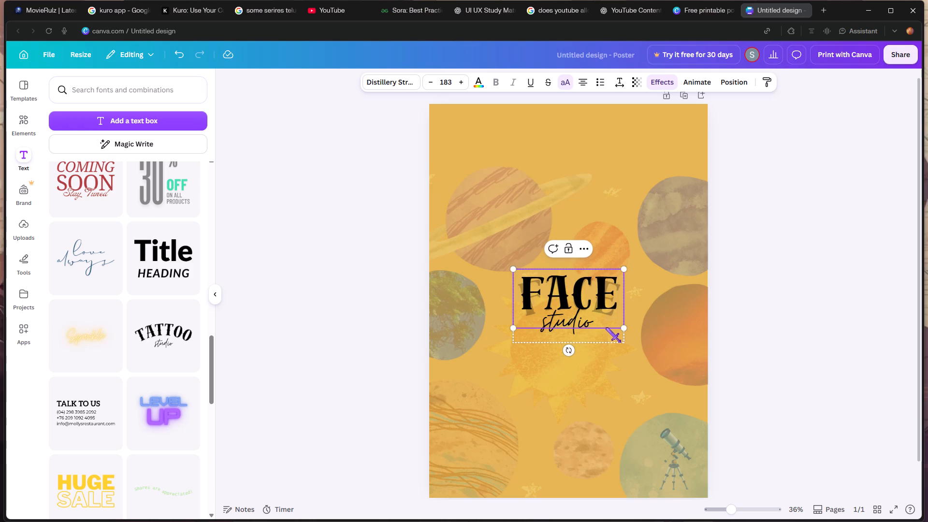
Delete the script "studio" text beneath the curved heading.
{"action": "left_click", "coordinate": [570, 325]}
{"action": "left_click", "coordinate": [571, 329]}
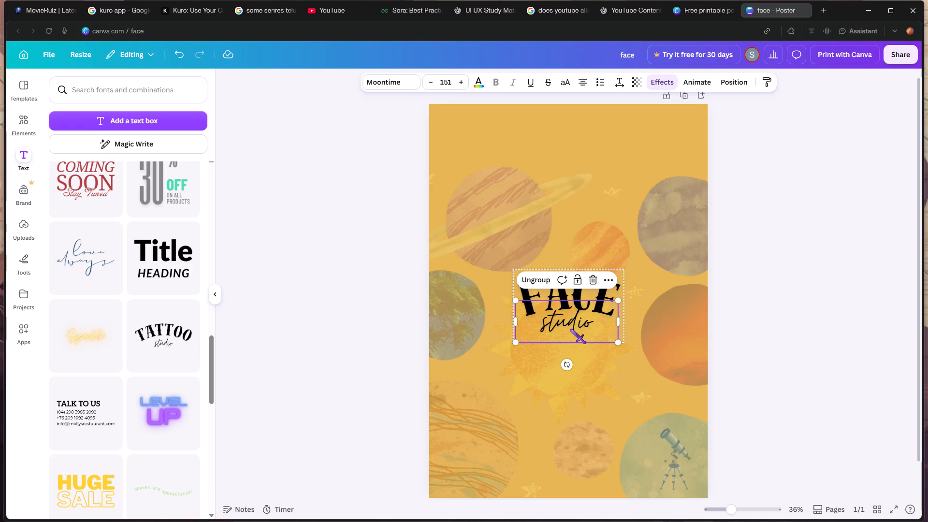
{"action": "key", "text": "BackSpace"}
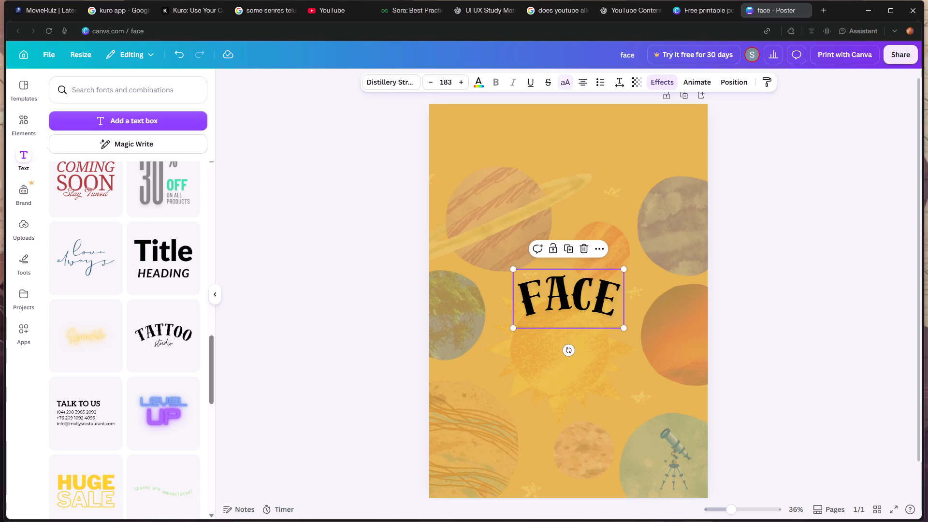
Overwrite the curved "face" heading with "ve", and clear that text from the page.
{"action": "key", "text": "v"}
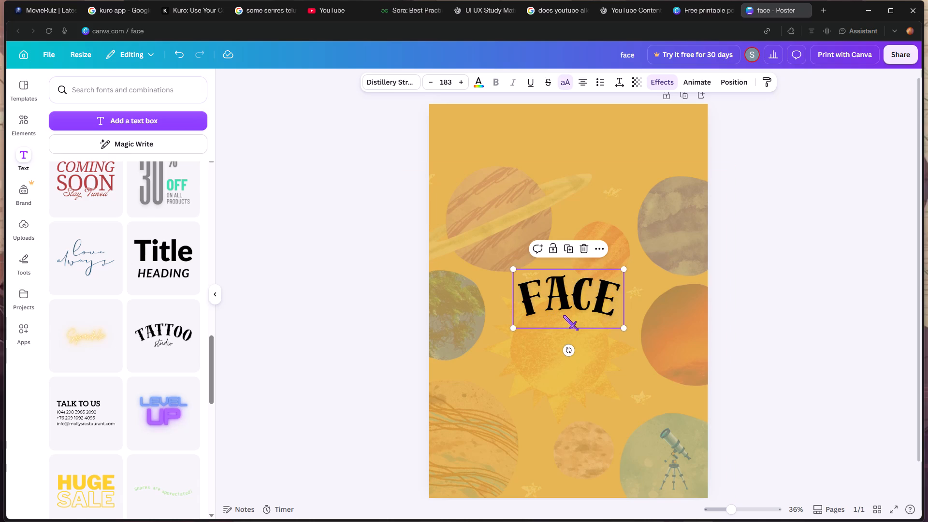
{"action": "left_click", "coordinate": [564, 316]}
{"action": "type", "text": "ve"}
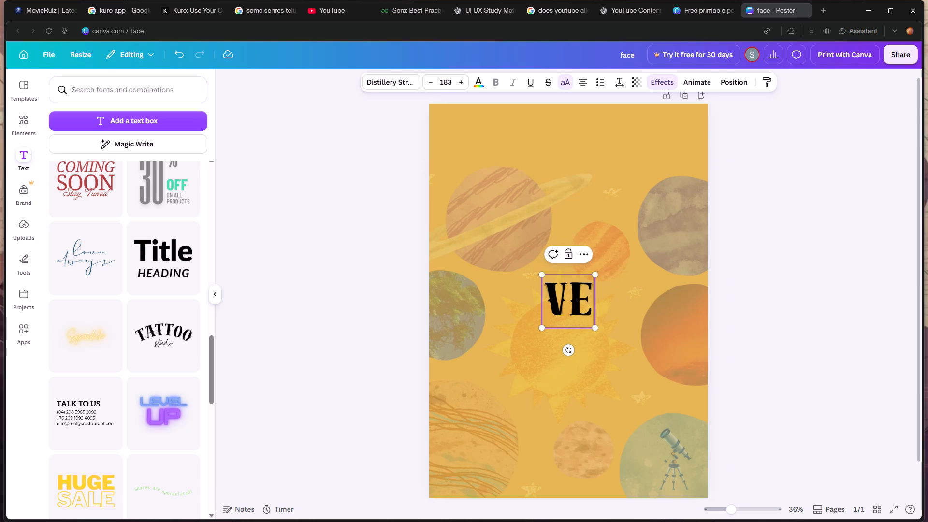
{"action": "key", "text": "BackSpace"}
{"action": "key", "text": "BackSpace"}
{"action": "key", "text": "BackSpace"}
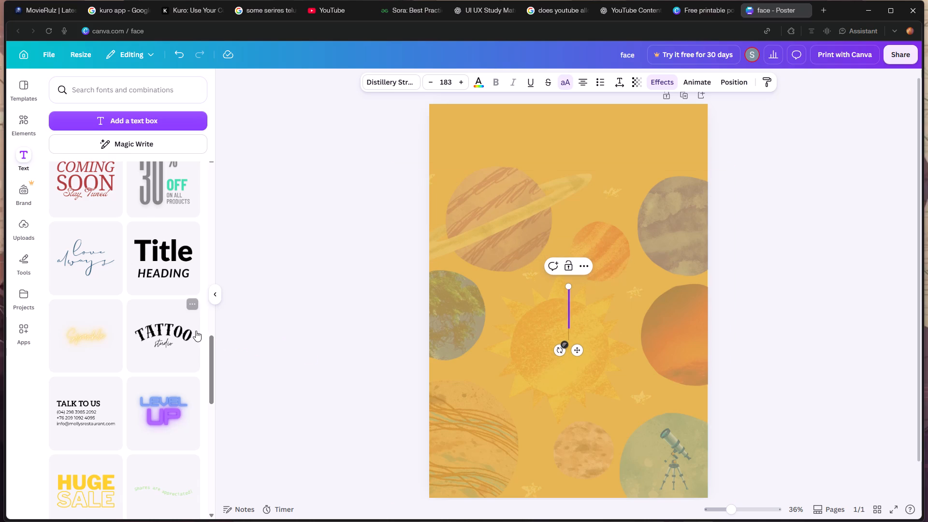
Add the curved "Tattoo studio" font combination again and replace its script "studio" text with "verse".
{"action": "left_click", "coordinate": [196, 331]}
{"action": "left_click", "coordinate": [552, 322]}
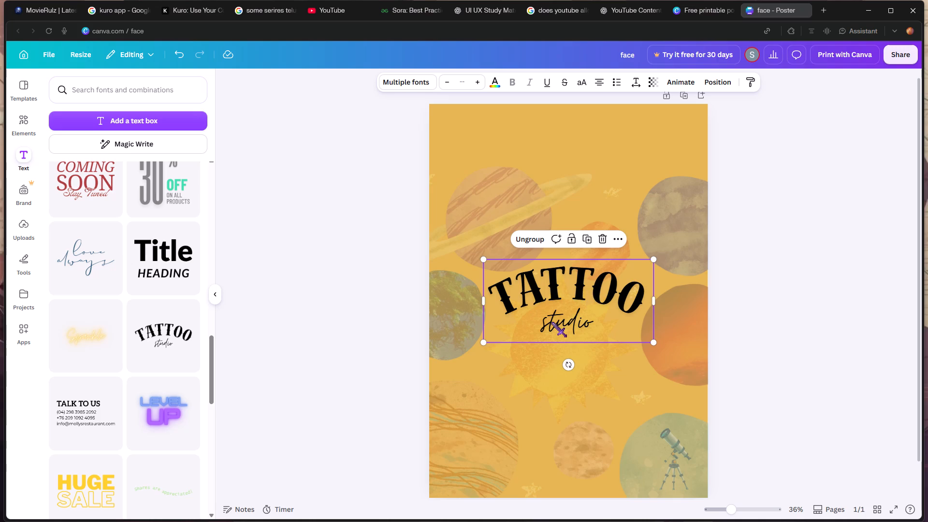
{"action": "left_click", "coordinate": [596, 317]}
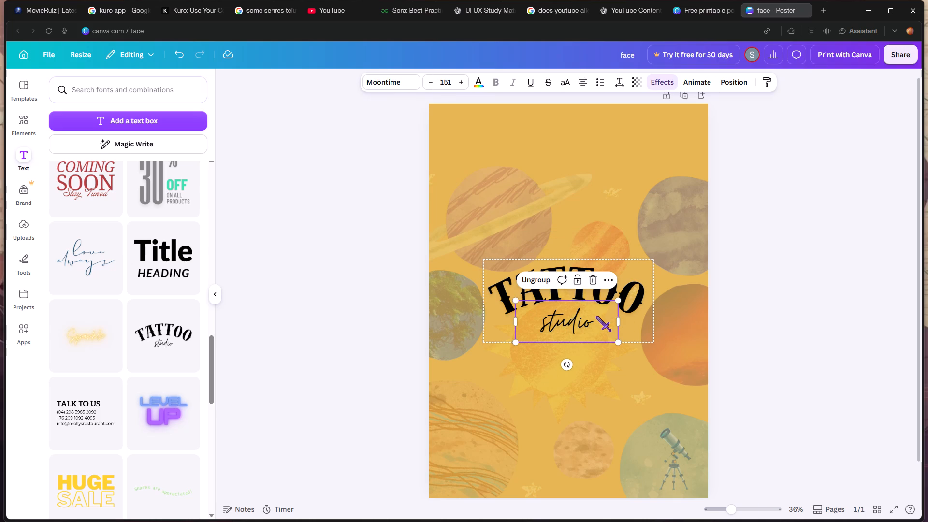
{"action": "key", "text": "BackSpace"}
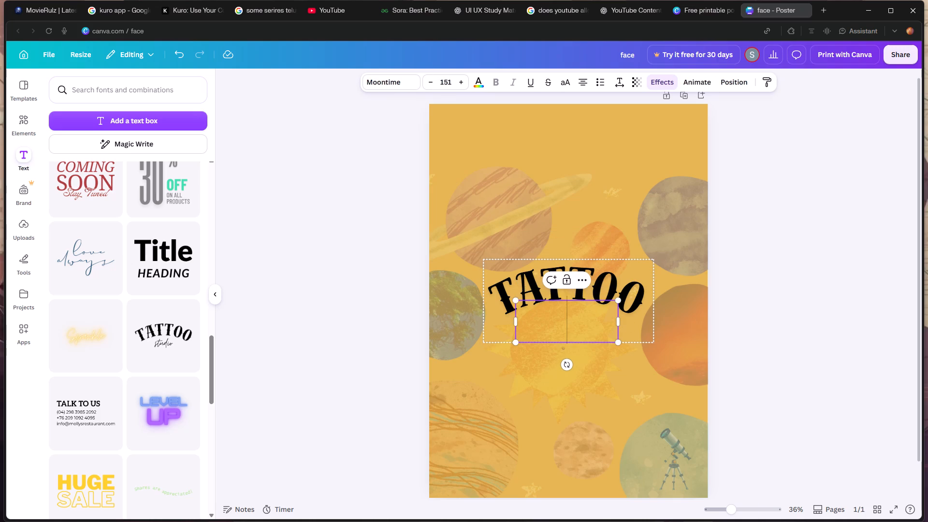
{"action": "type", "text": "ver"}
{"action": "type", "text": "se"}
Delete the curved "TATTOO" heading above the script "verse" text.
{"action": "left_click", "coordinate": [643, 306]}
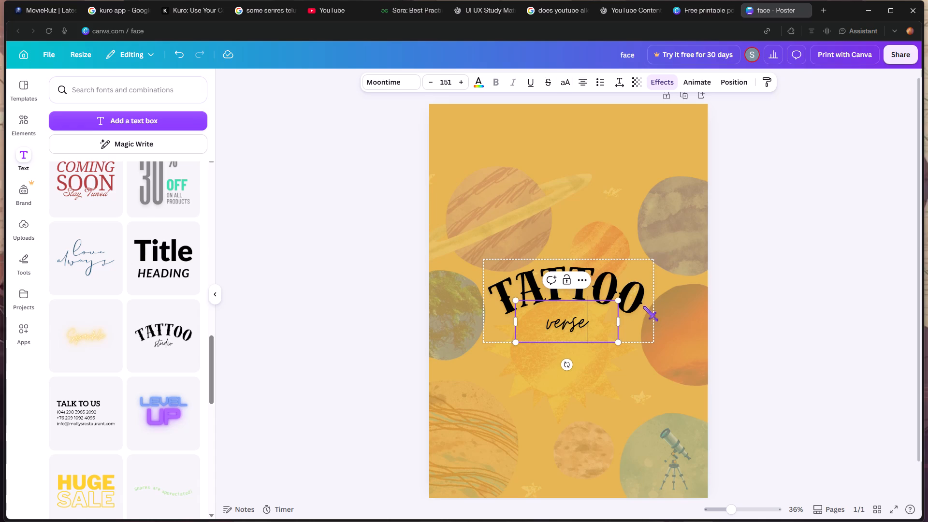
{"action": "key", "text": "BackSpace"}
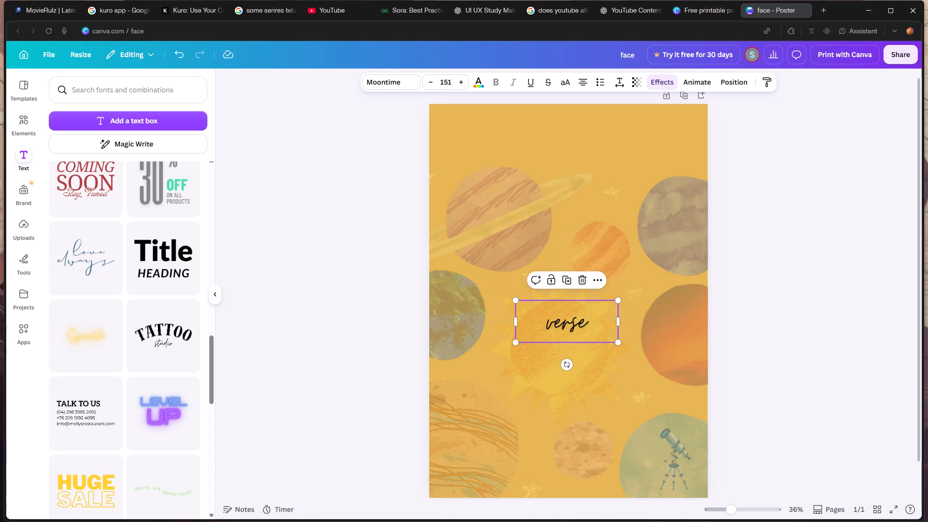
{"action": "key", "text": "f"}
{"action": "left_click", "coordinate": [589, 313]}
Add another "Tattoo studio" font combination over "verse" and delete its script "studio" text.
{"action": "left_click", "coordinate": [171, 321]}
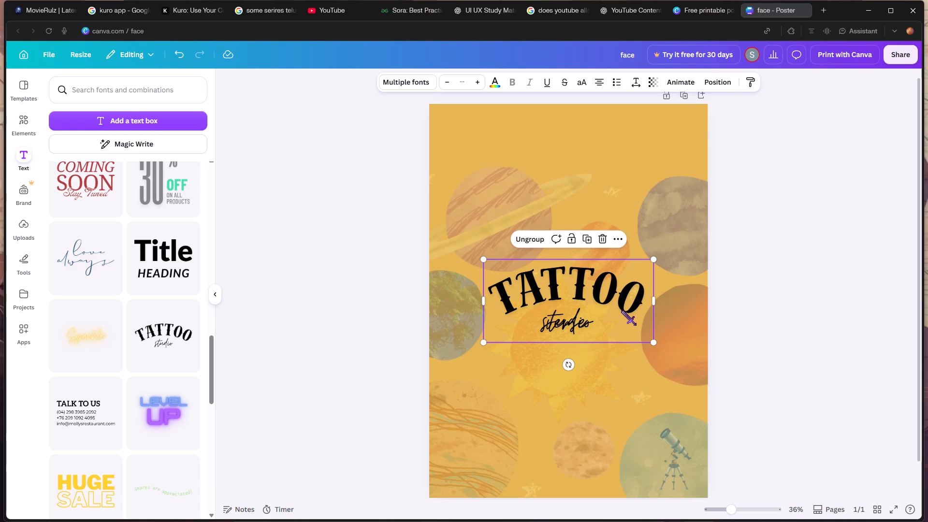
{"action": "left_click", "coordinate": [575, 316]}
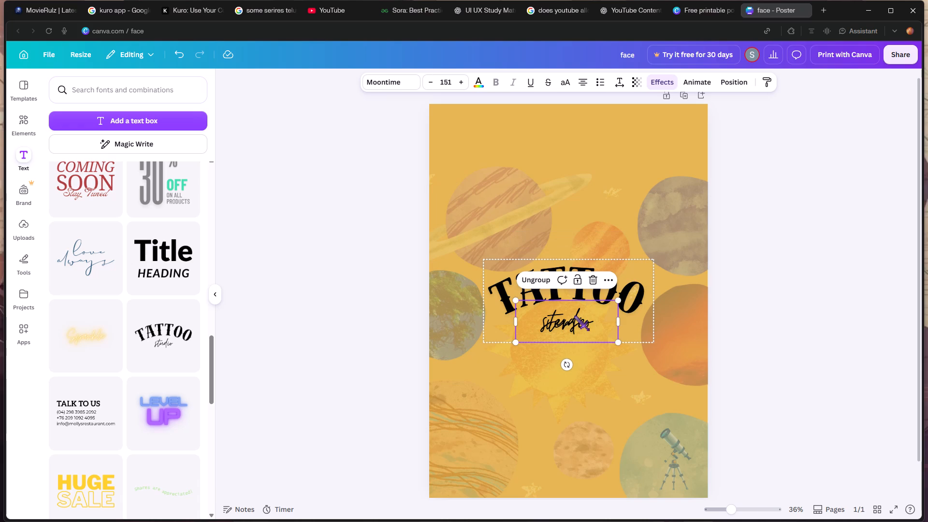
{"action": "key", "text": "BackSpace"}
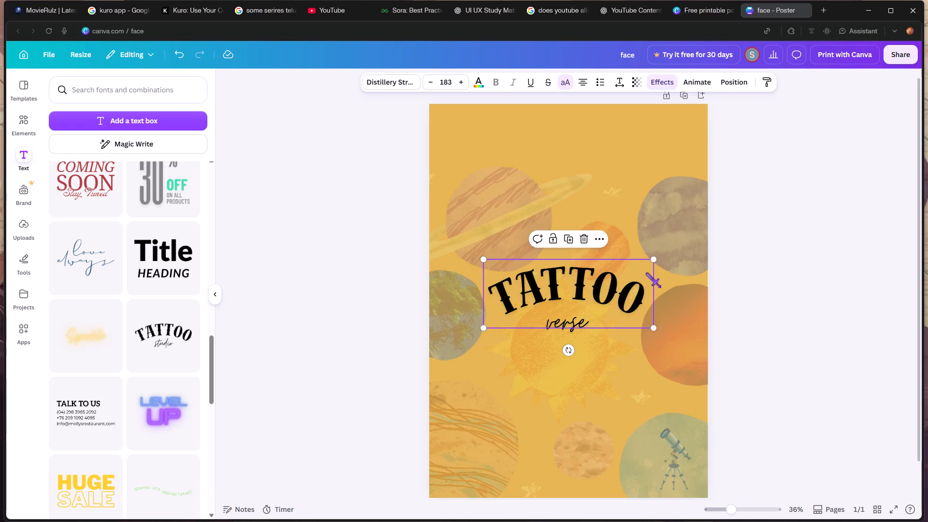
Replace the curved "TATTOO" heading above "verse" with "face".
{"action": "left_click", "coordinate": [644, 288]}
{"action": "key", "text": "BackSpace"}
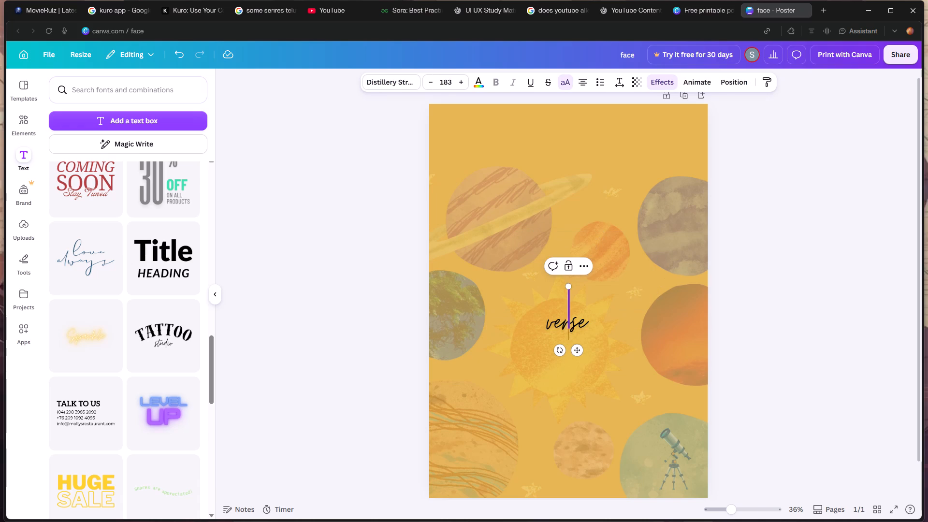
{"action": "type", "text": "fa"}
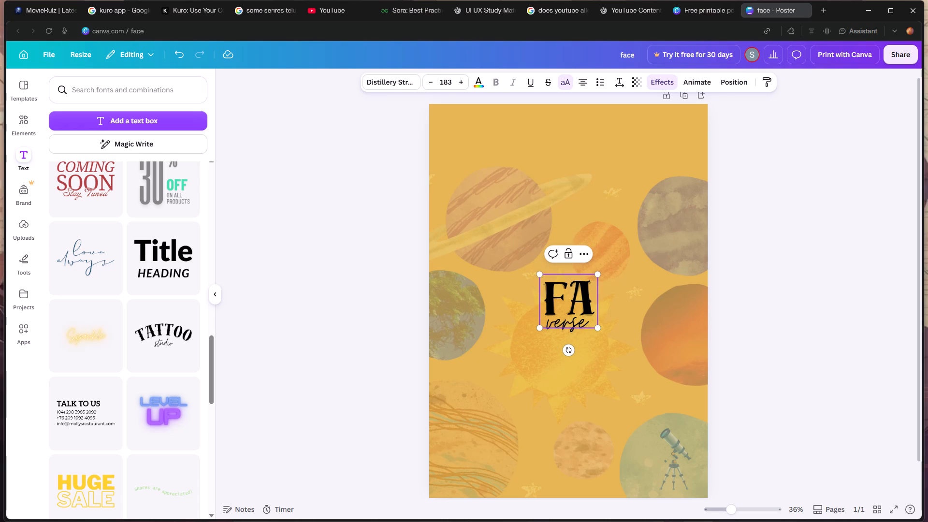
{"action": "type", "text": "ce"}
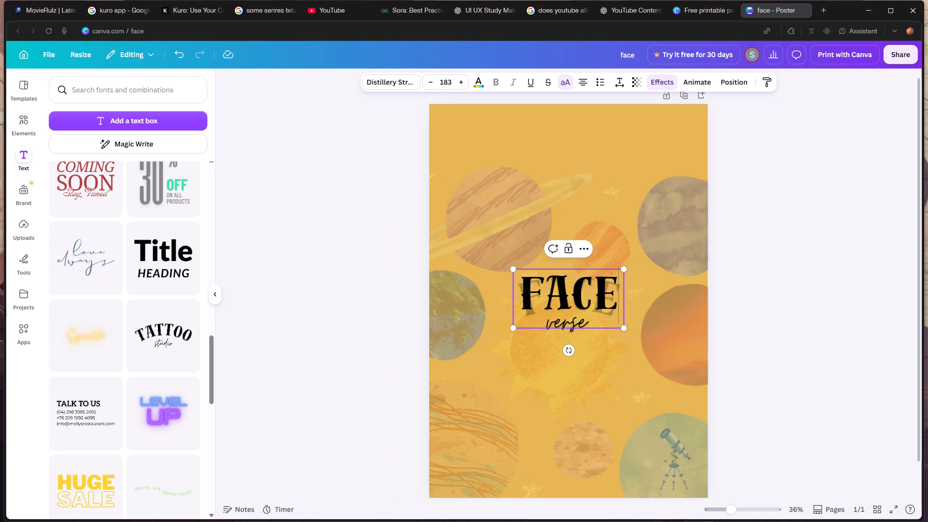
{"action": "left_click_drag", "start_coordinate": [605, 300], "coordinate": [604, 335]}
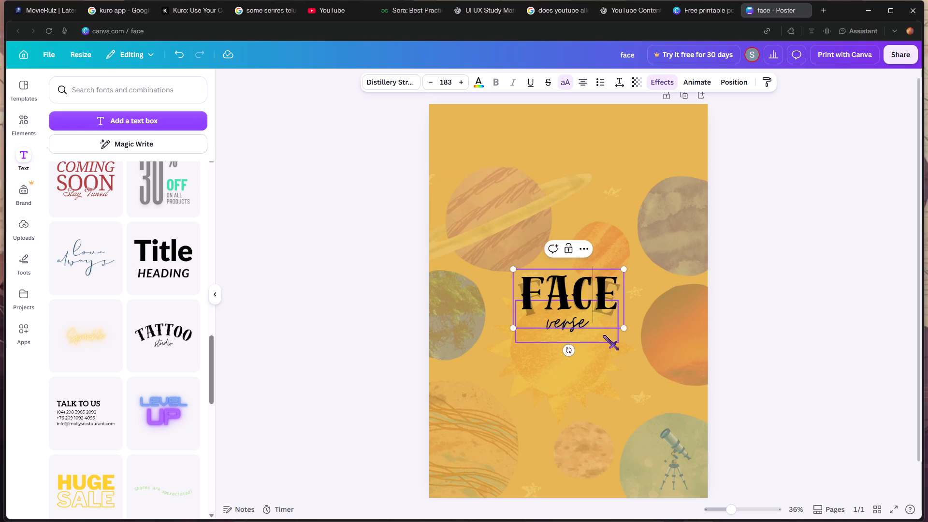
{"action": "left_click", "coordinate": [679, 328]}
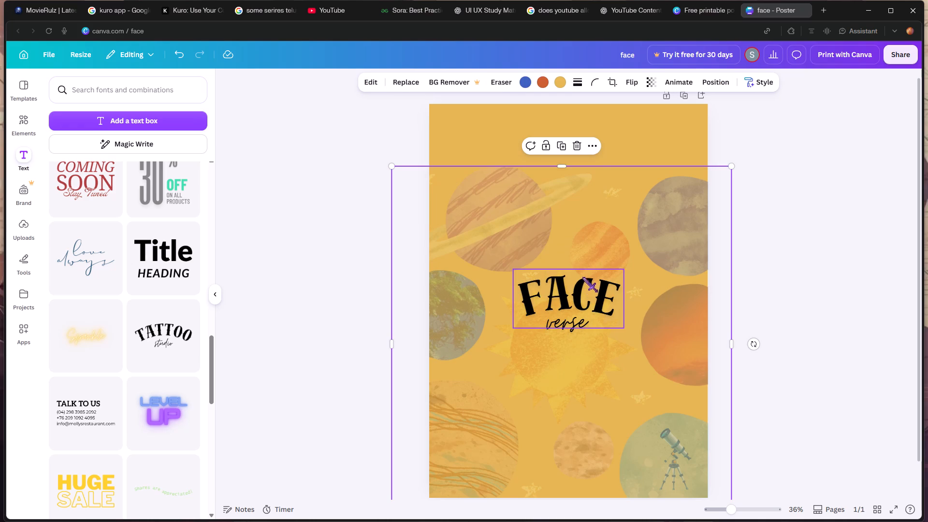
Move the curved "face" heading up to the top centre of the page, above the planets.
{"action": "left_click_drag", "start_coordinate": [576, 290], "coordinate": [572, 243]}
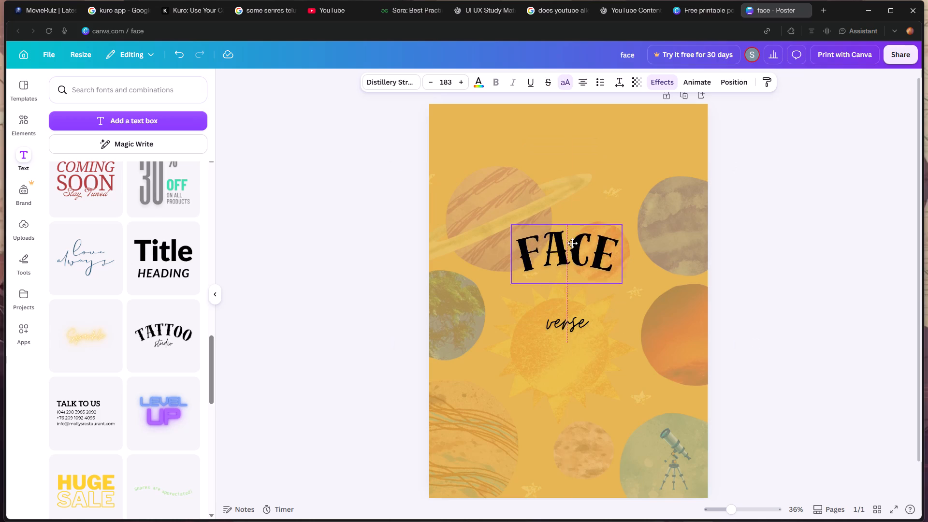
{"action": "left_click_drag", "start_coordinate": [572, 243], "coordinate": [575, 138]}
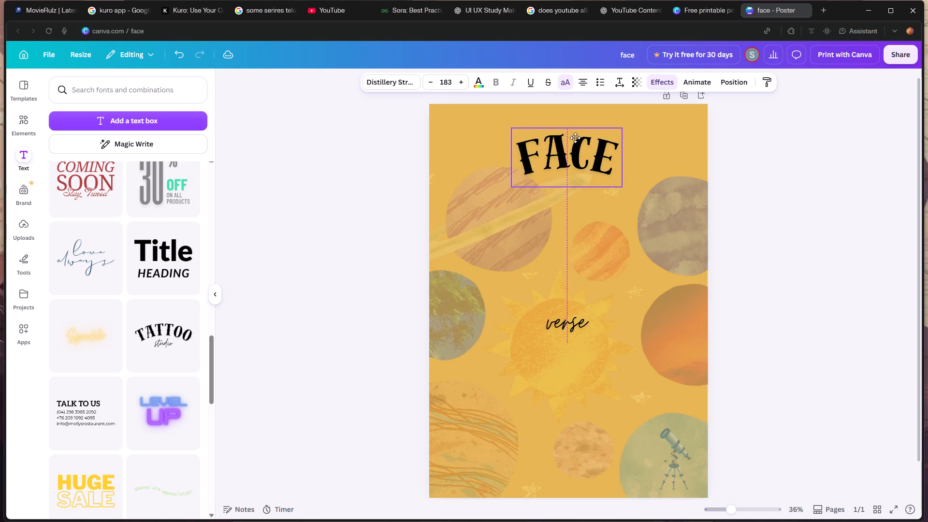
{"action": "left_click_drag", "start_coordinate": [575, 138], "coordinate": [586, 140]}
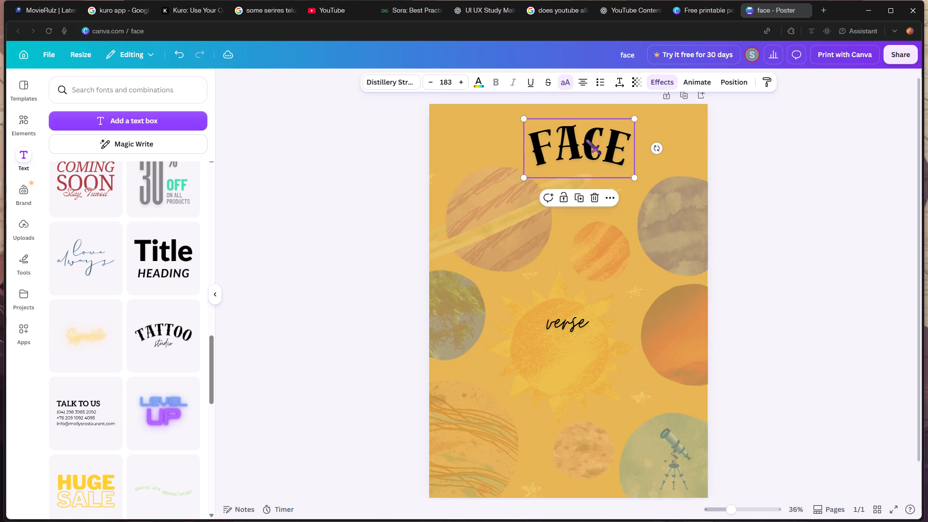
{"action": "left_click_drag", "start_coordinate": [573, 146], "coordinate": [566, 159]}
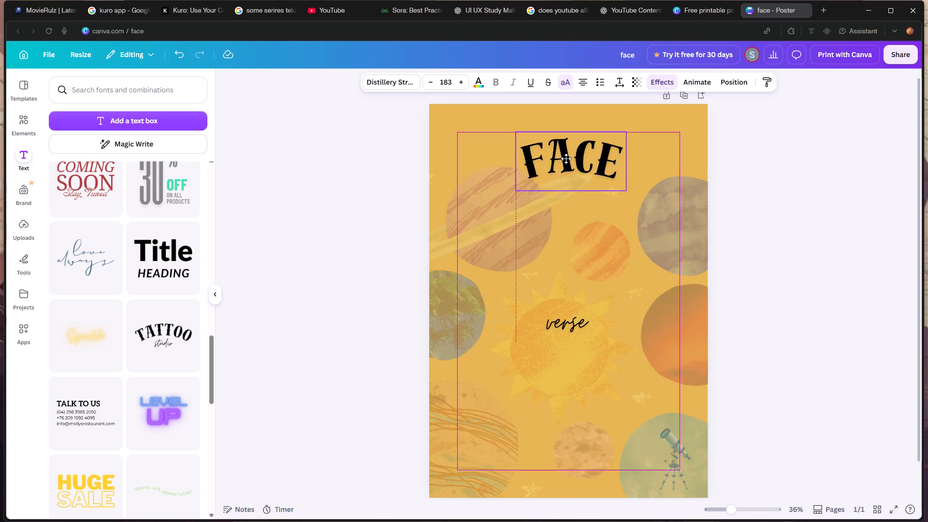
{"action": "left_click_drag", "start_coordinate": [566, 159], "coordinate": [564, 159]}
Move the script "verse" text up so it sits centred just beneath the curved "face" heading.
{"action": "left_click_drag", "start_coordinate": [566, 313], "coordinate": [570, 171]}
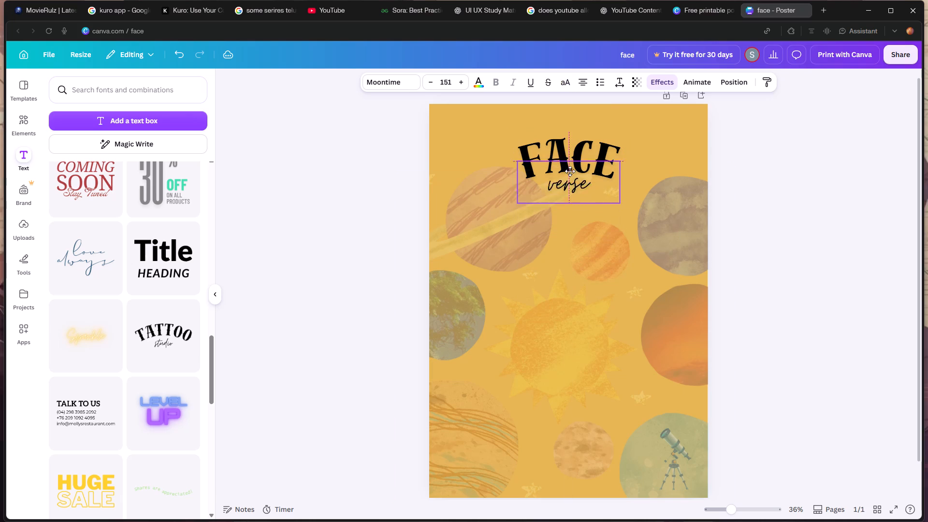
{"action": "left_click_drag", "start_coordinate": [570, 171], "coordinate": [570, 180]}
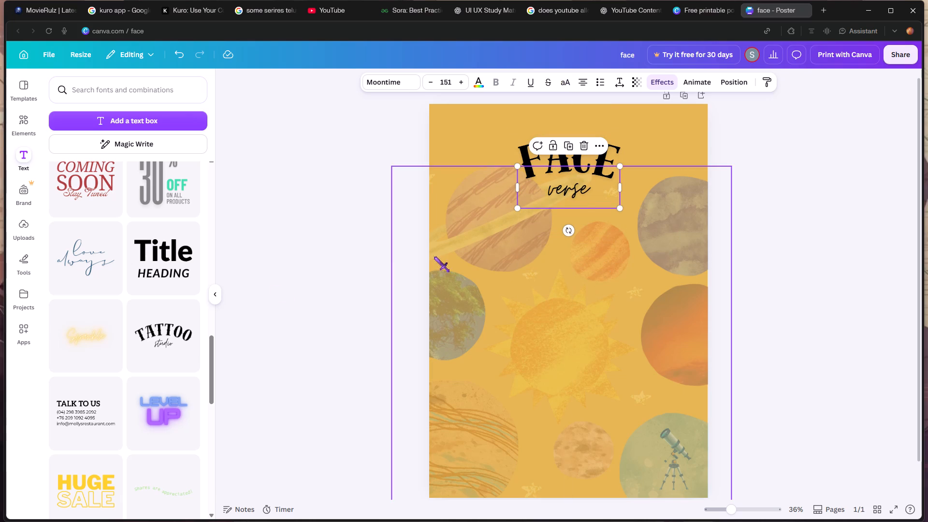
Browse the font combinations and the Shapes category of the elements library for further decorations for the poster.
{"action": "scroll", "coordinate": [166, 290], "scroll_direction": "down", "scroll_amount": 2}
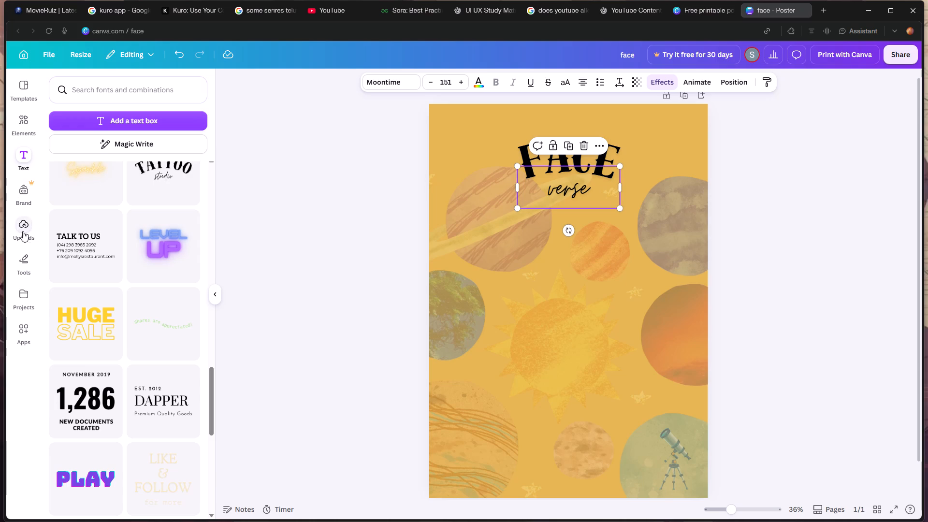
{"action": "left_click", "coordinate": [23, 259]}
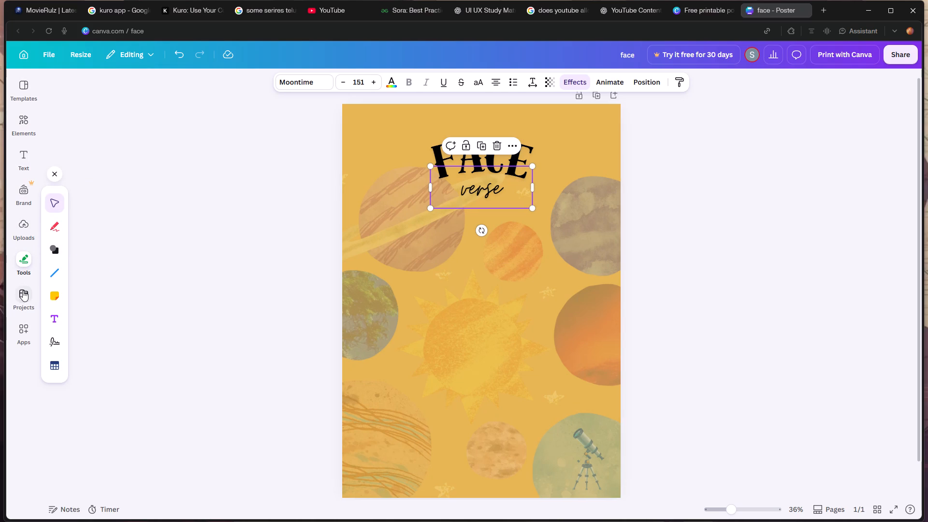
{"action": "left_click", "coordinate": [26, 121]}
{"action": "scroll", "coordinate": [65, 261], "scroll_direction": "up", "scroll_amount": 1}
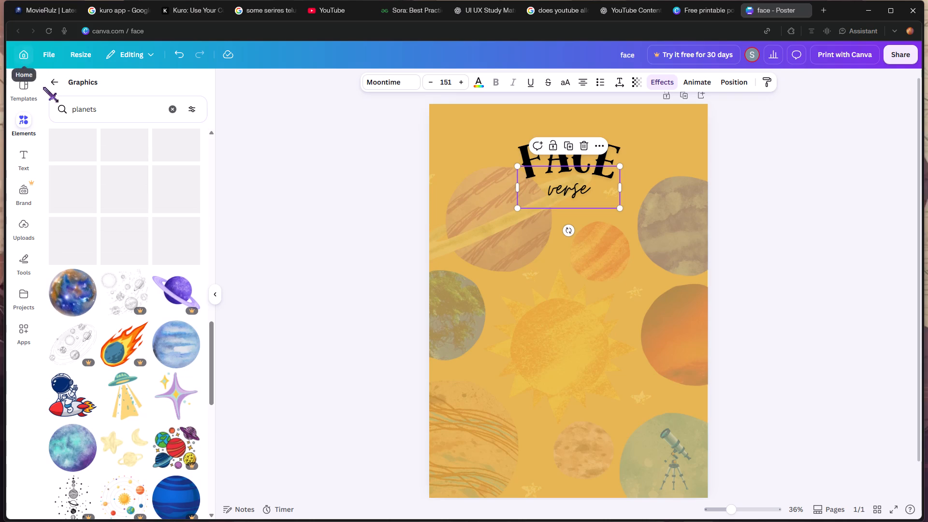
{"action": "left_click", "coordinate": [54, 81]}
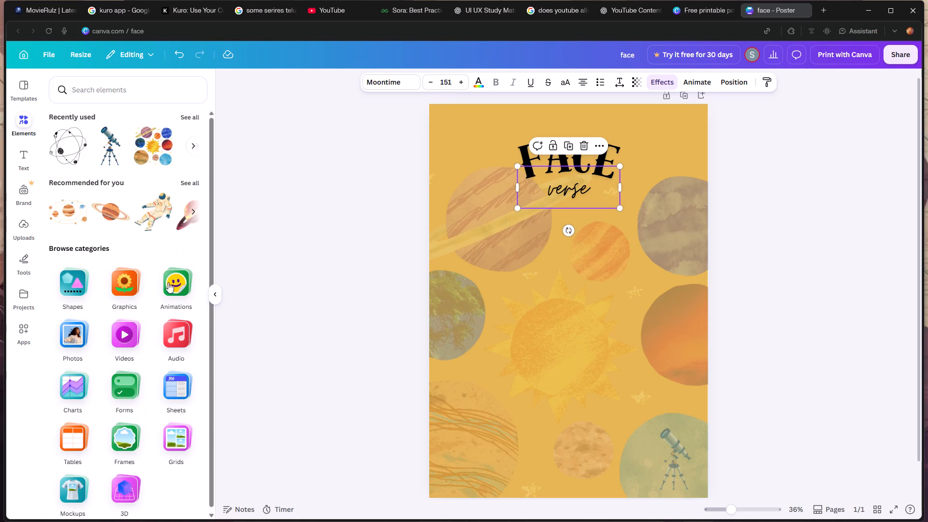
{"action": "scroll", "coordinate": [161, 297], "scroll_direction": "down", "scroll_amount": 1}
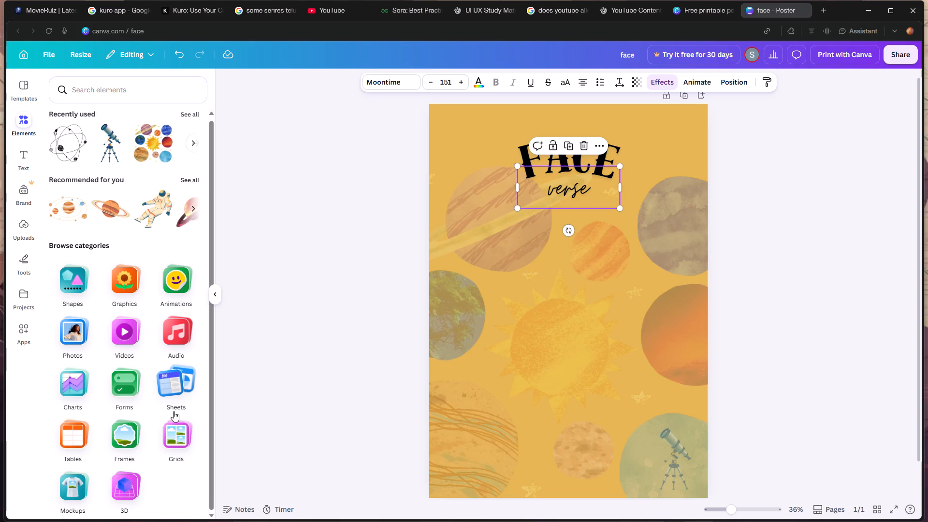
{"action": "scroll", "coordinate": [163, 416], "scroll_direction": "down", "scroll_amount": 1}
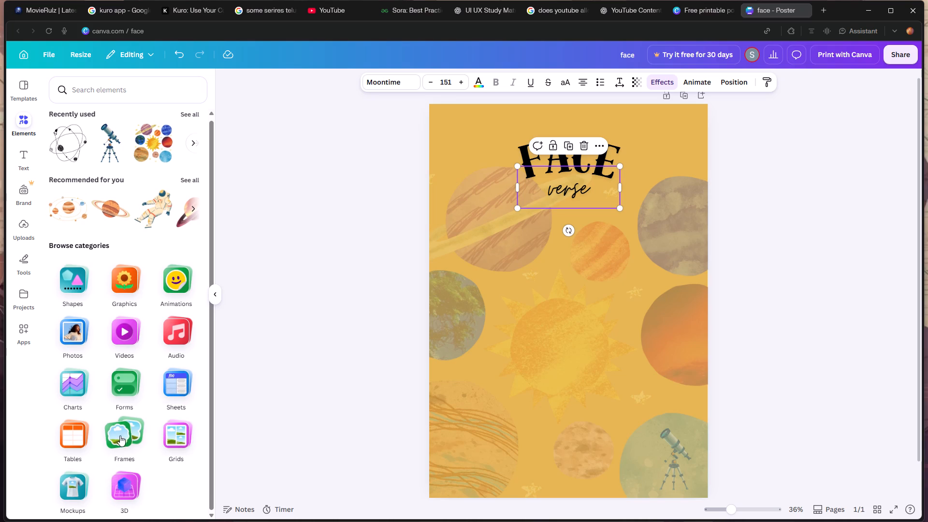
{"action": "left_click", "coordinate": [76, 282]}
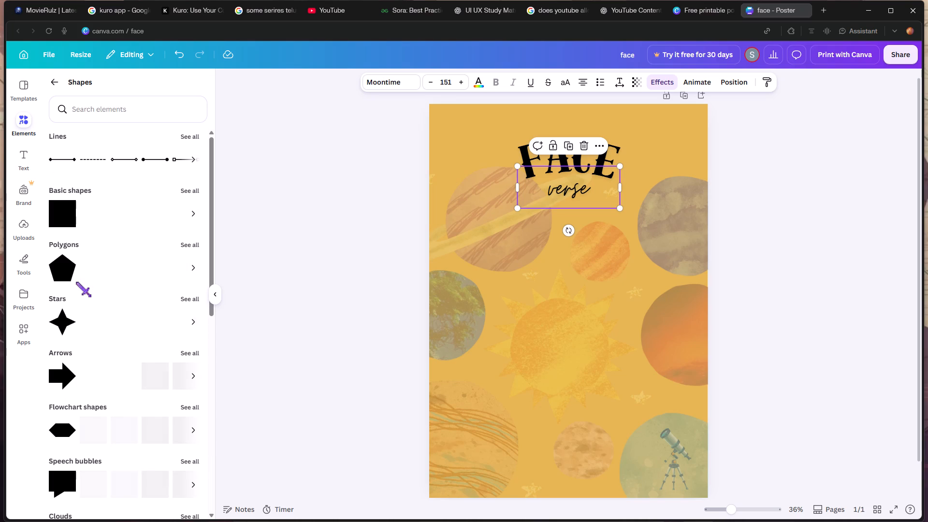
{"action": "scroll", "coordinate": [76, 282], "scroll_direction": "down", "scroll_amount": 6}
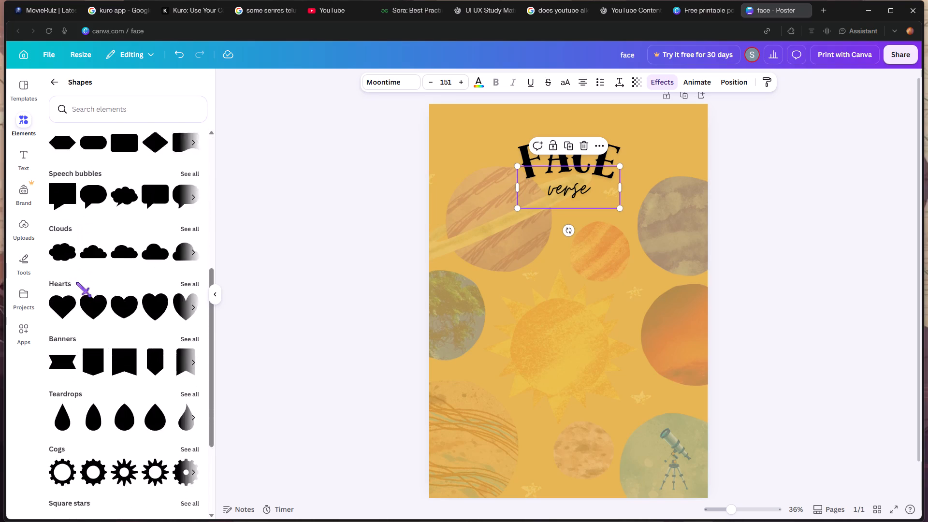
{"action": "scroll", "coordinate": [76, 282], "scroll_direction": "down", "scroll_amount": 4}
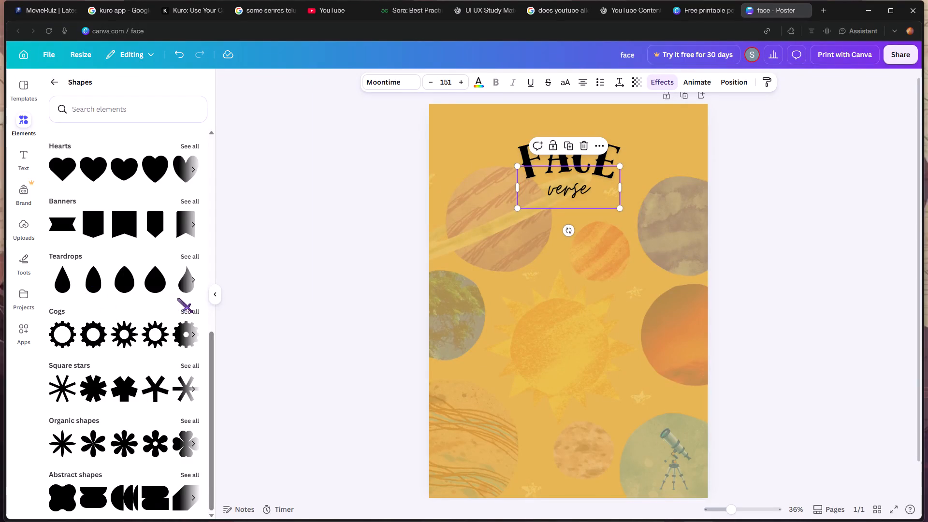
{"action": "left_click", "coordinate": [194, 279]}
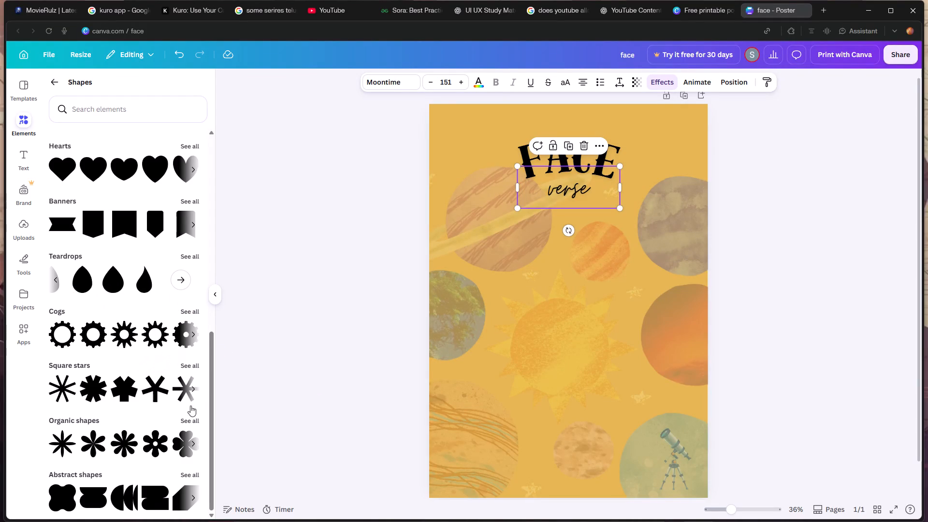
{"action": "left_click", "coordinate": [52, 87]}
{"action": "scroll", "coordinate": [157, 221], "scroll_direction": "up", "scroll_amount": 2}
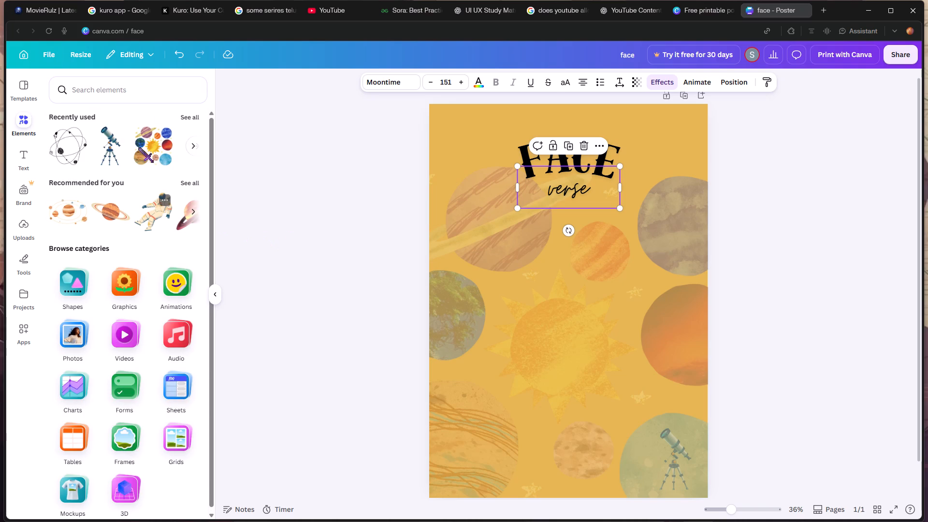
Add the yellow flaming comet from the recommended graphics to the page, below and right of "verse".
{"action": "left_click", "coordinate": [194, 184]}
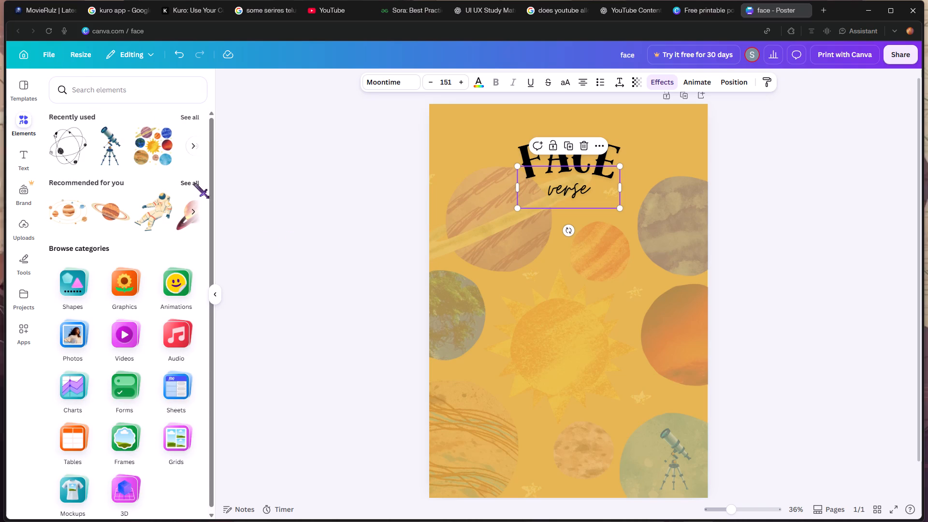
{"action": "scroll", "coordinate": [154, 251], "scroll_direction": "down", "scroll_amount": 2}
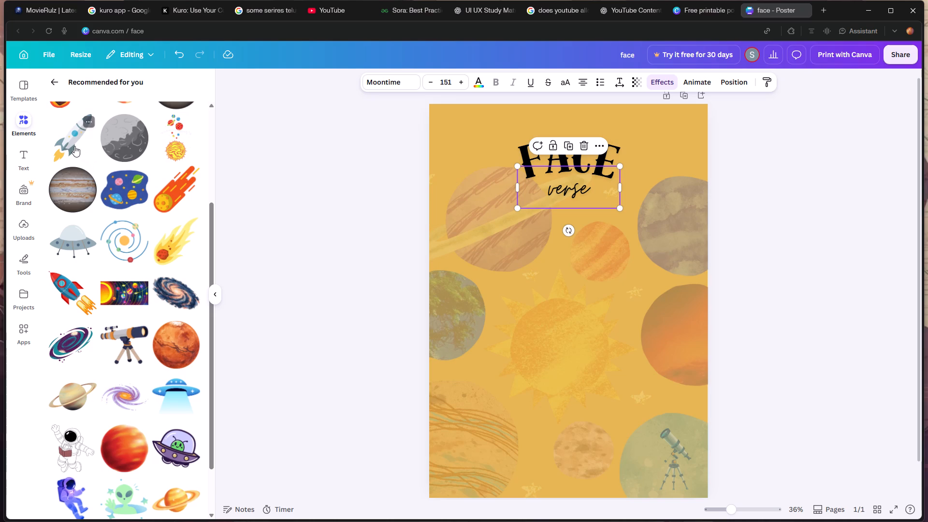
{"action": "left_click_drag", "start_coordinate": [165, 247], "coordinate": [201, 244]}
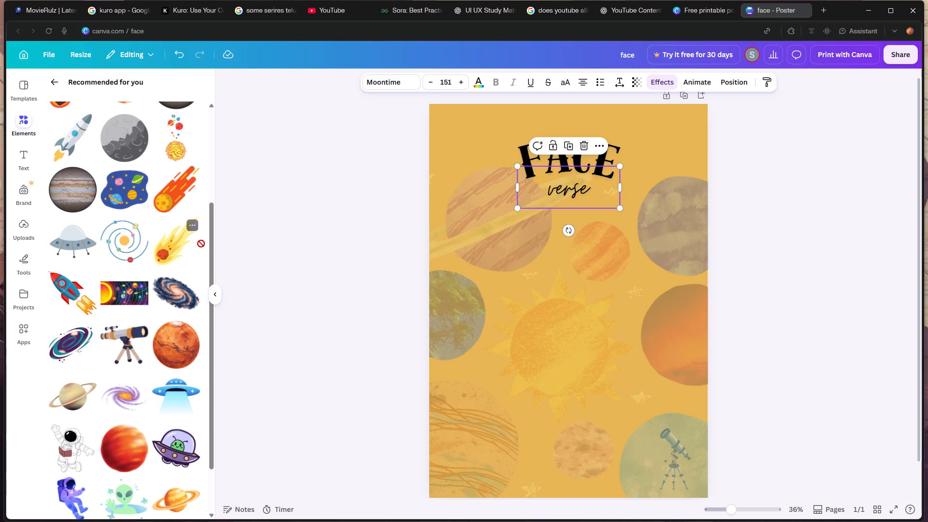
{"action": "left_click_drag", "start_coordinate": [201, 244], "coordinate": [420, 278]}
{"action": "left_click_drag", "start_coordinate": [174, 241], "coordinate": [445, 242]}
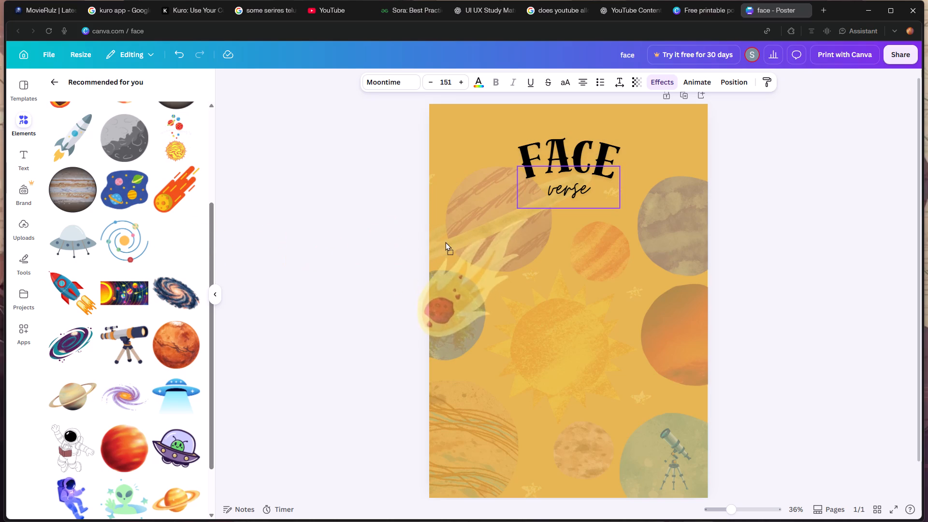
{"action": "left_click_drag", "start_coordinate": [445, 242], "coordinate": [536, 276]}
{"action": "scroll", "coordinate": [509, 239], "scroll_direction": "right", "scroll_amount": 1}
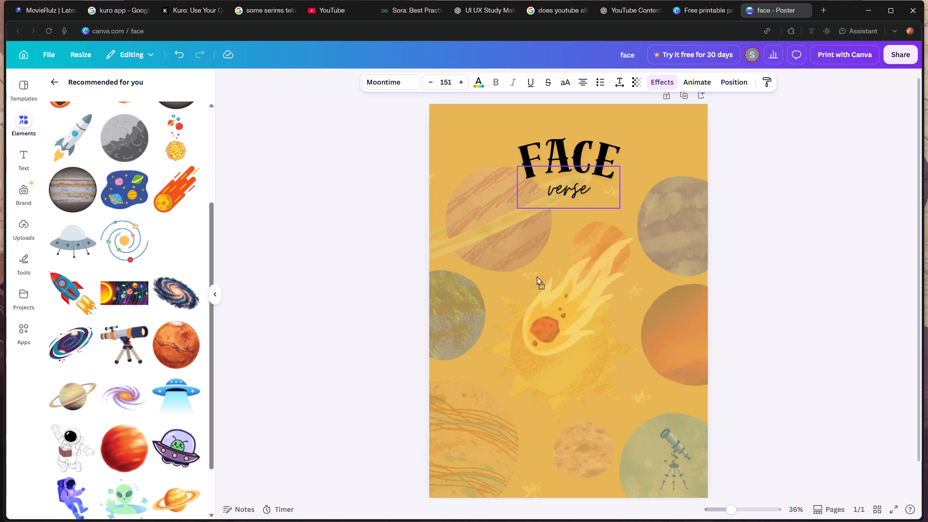
{"action": "left_click_drag", "start_coordinate": [536, 276], "coordinate": [598, 223]}
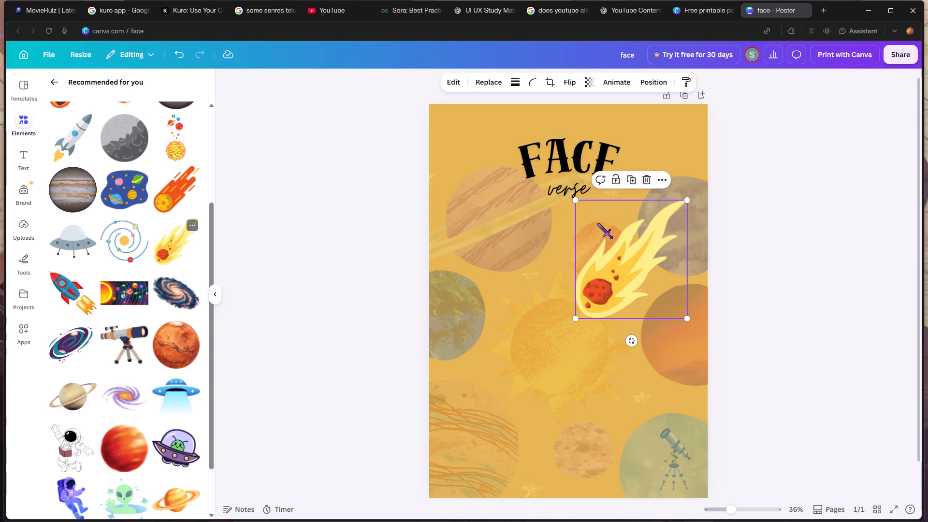
Shrink the comet to roughly half its size and move it into the page's upper-right corner beside the "face" heading.
{"action": "left_click_drag", "start_coordinate": [579, 203], "coordinate": [608, 222]}
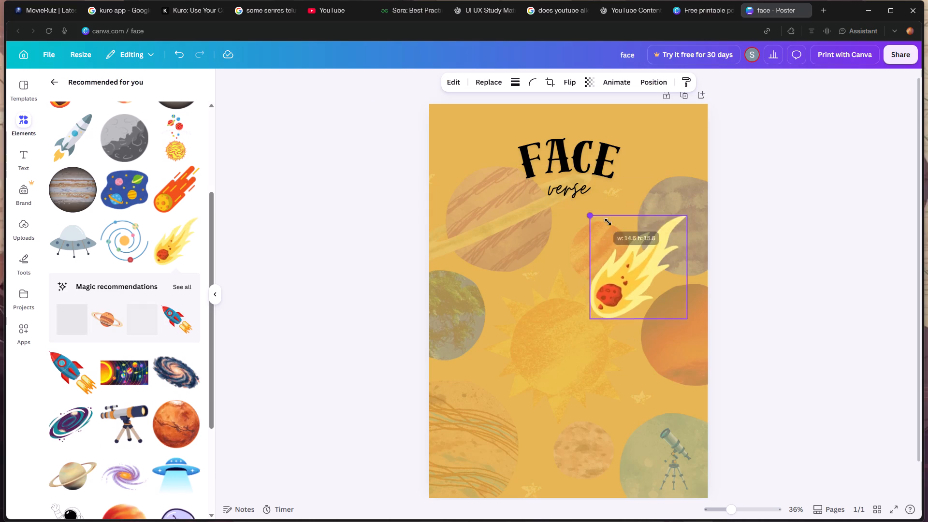
{"action": "left_click_drag", "start_coordinate": [608, 222], "coordinate": [645, 239]}
{"action": "left_click_drag", "start_coordinate": [654, 275], "coordinate": [656, 214]}
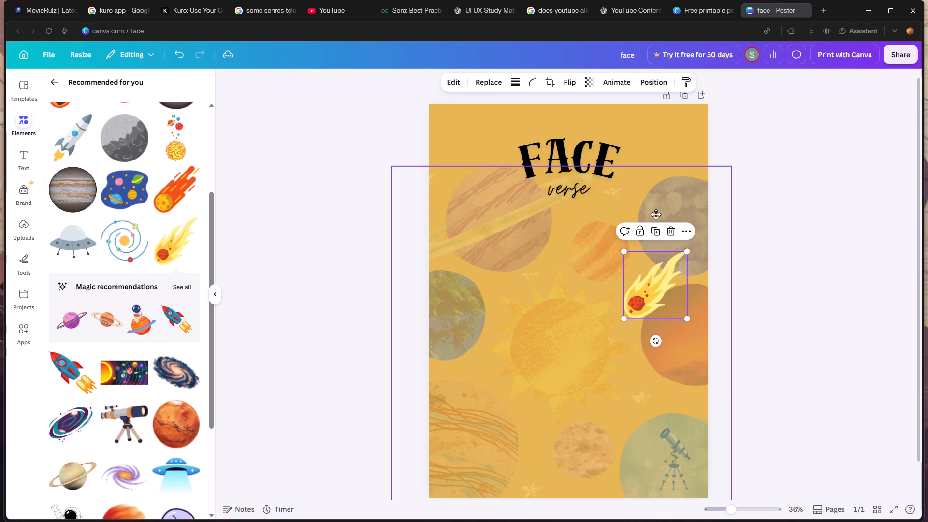
{"action": "left_click_drag", "start_coordinate": [656, 214], "coordinate": [670, 123]}
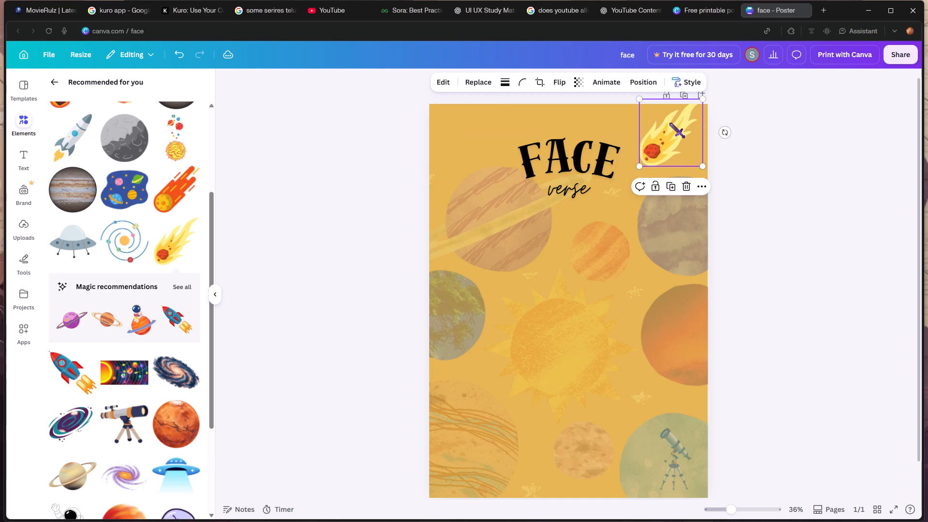
Set the comet's transparency to 98.
{"action": "left_click", "coordinate": [582, 78]}
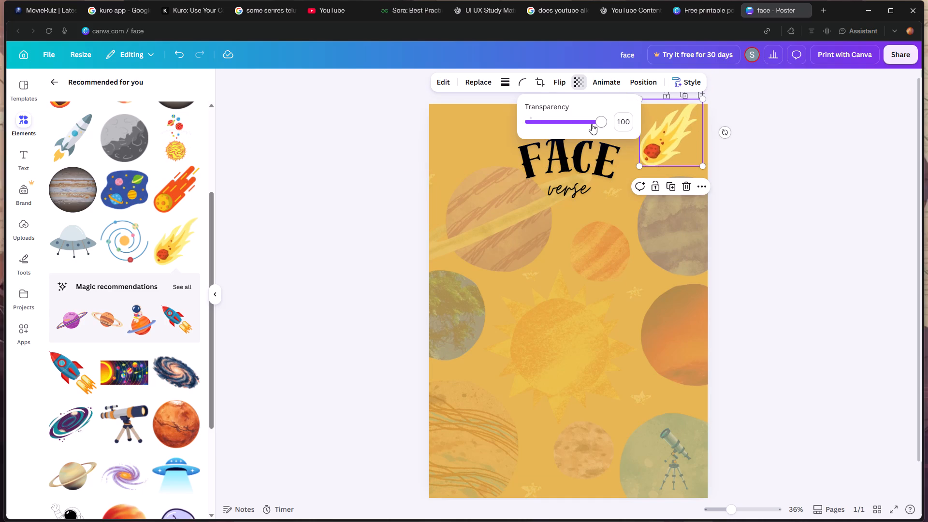
{"action": "left_click_drag", "start_coordinate": [592, 124], "coordinate": [595, 128]}
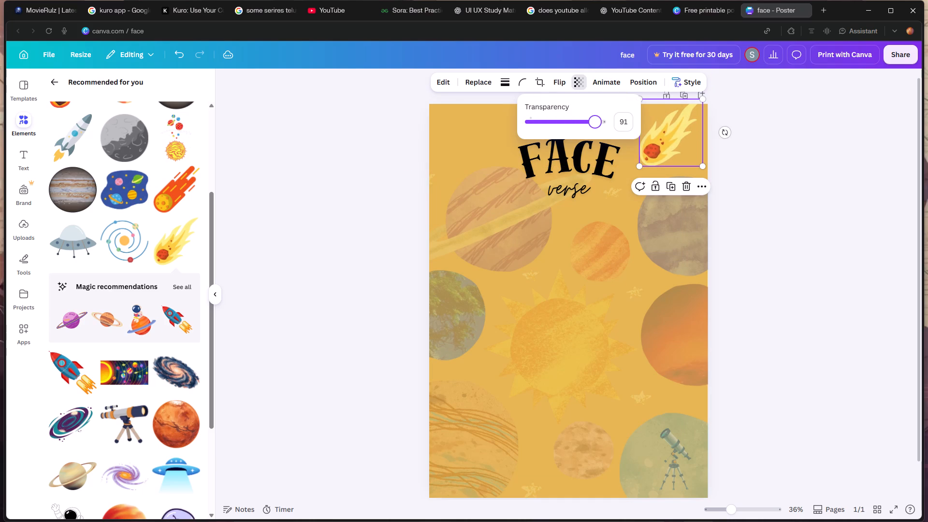
{"action": "left_click_drag", "start_coordinate": [595, 128], "coordinate": [601, 129]}
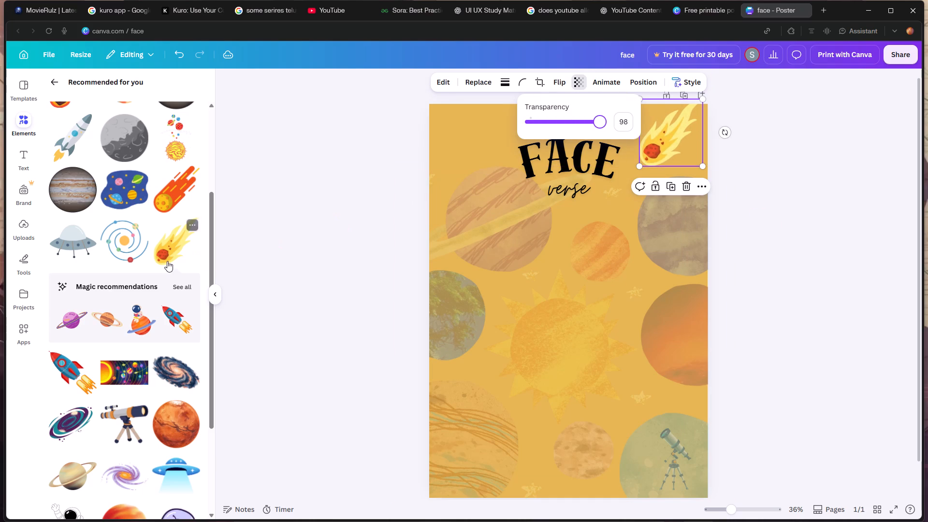
Add the grey-and-white cratered moon from the recommended graphics and shrink it to less than half its size.
{"action": "scroll", "coordinate": [129, 270], "scroll_direction": "down", "scroll_amount": 3}
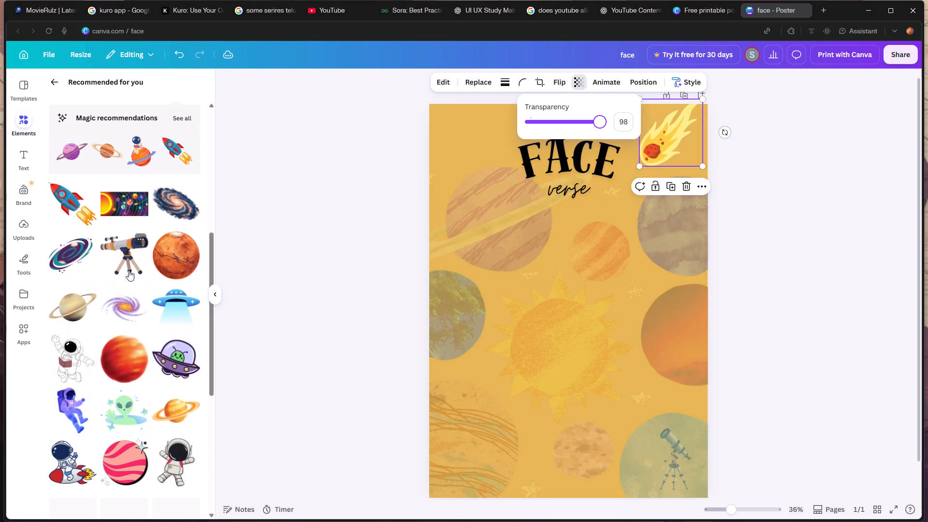
{"action": "scroll", "coordinate": [129, 270], "scroll_direction": "down", "scroll_amount": 3}
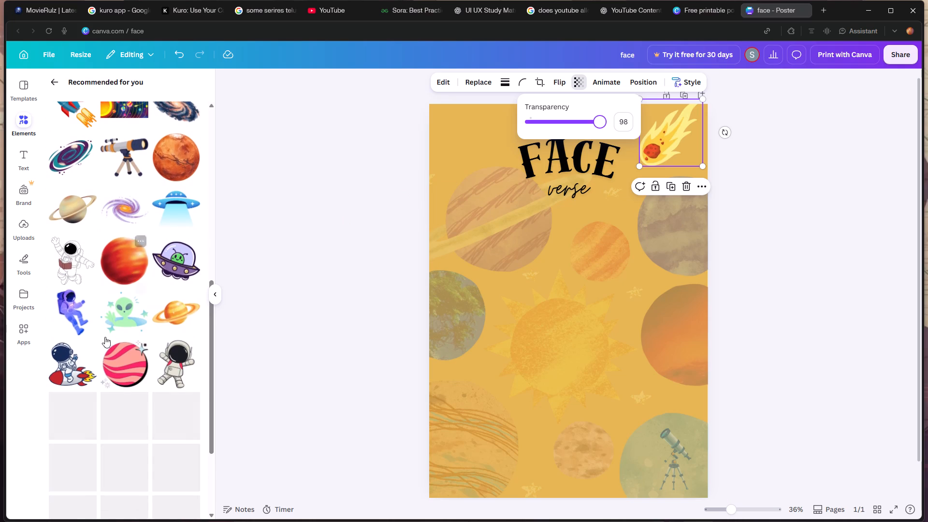
{"action": "scroll", "coordinate": [105, 337], "scroll_direction": "down", "scroll_amount": 4}
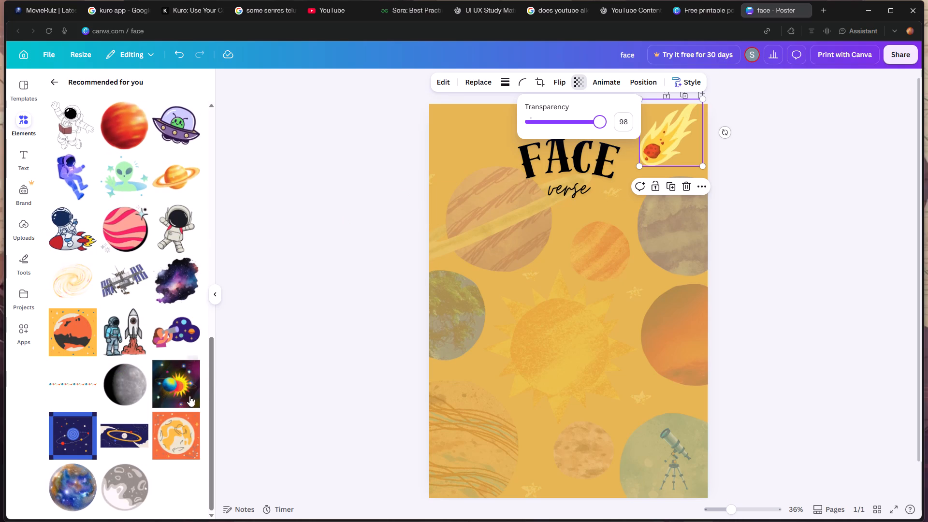
{"action": "left_click", "coordinate": [135, 492]}
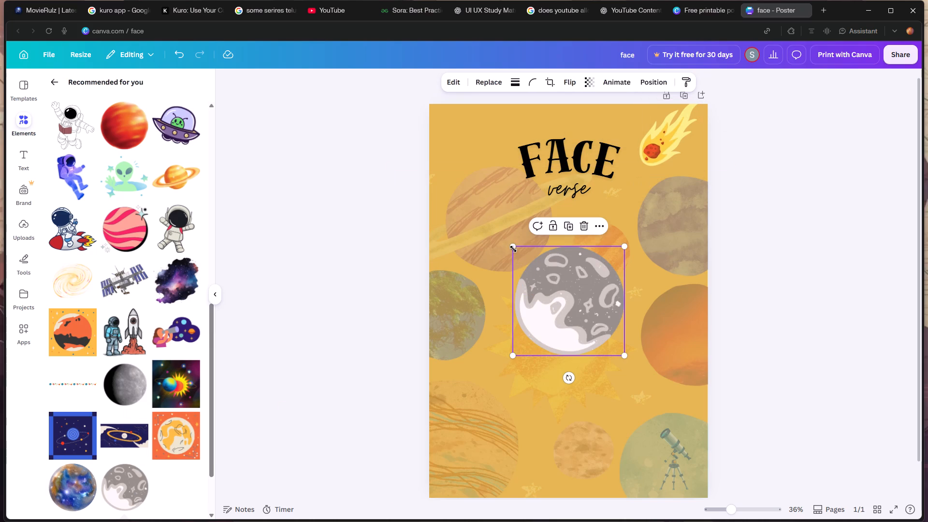
{"action": "left_click_drag", "start_coordinate": [512, 247], "coordinate": [579, 303]}
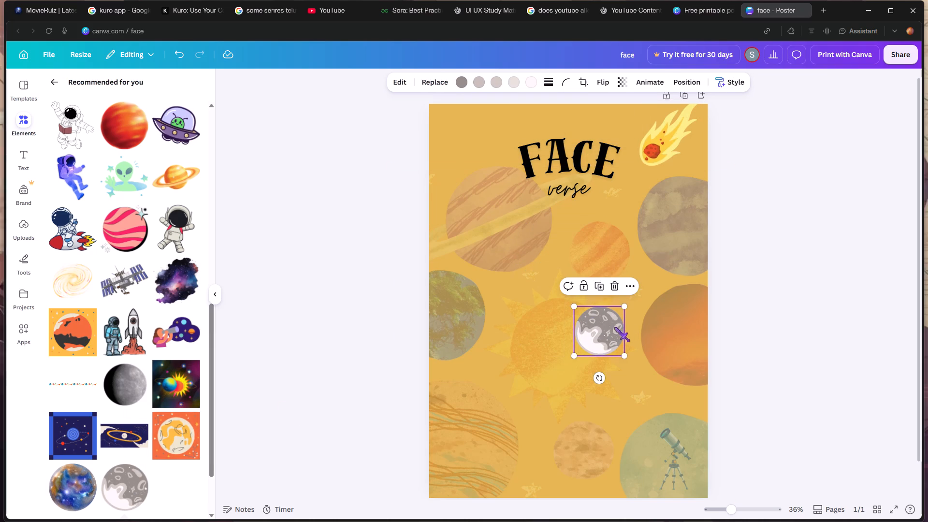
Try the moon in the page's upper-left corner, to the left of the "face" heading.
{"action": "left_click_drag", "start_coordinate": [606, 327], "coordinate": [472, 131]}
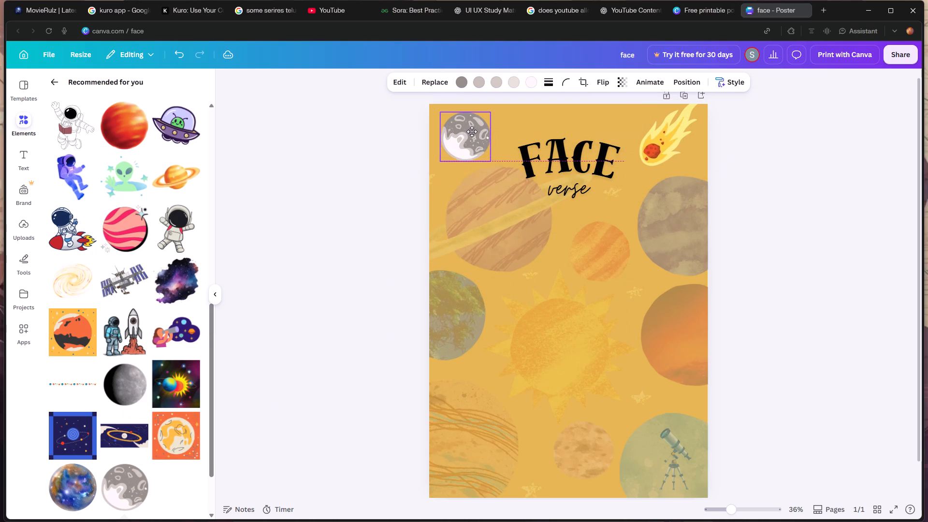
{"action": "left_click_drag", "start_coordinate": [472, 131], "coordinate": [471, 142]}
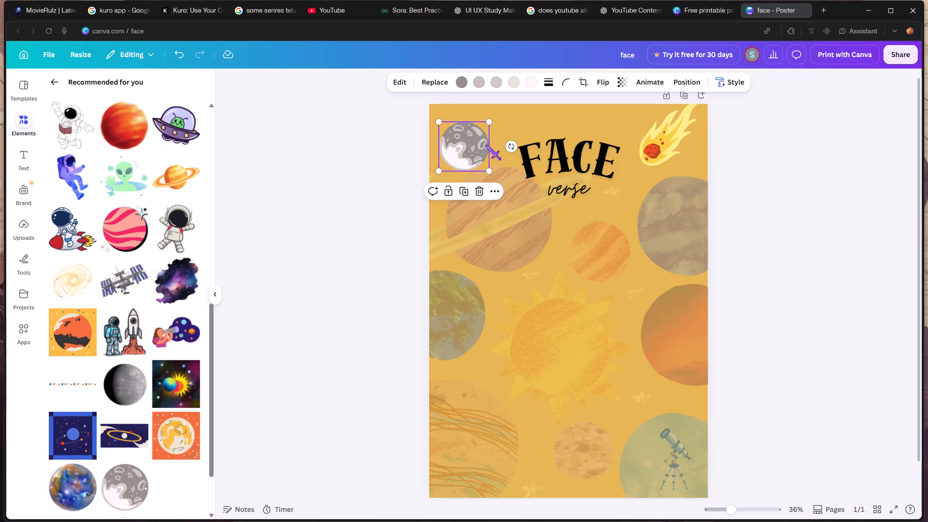
Move the moon onto the middle of the curved "face" heading, around the letter A.
{"action": "left_click_drag", "start_coordinate": [475, 146], "coordinate": [567, 161]}
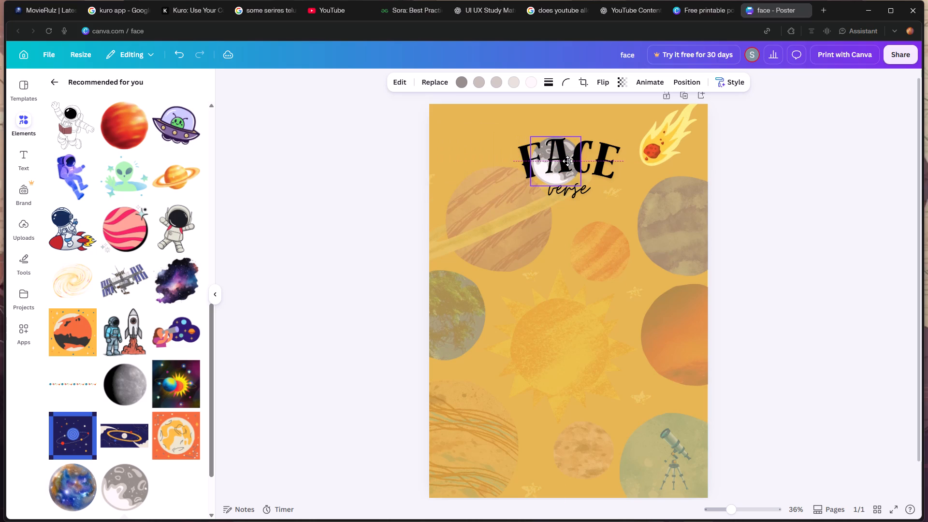
{"action": "left_click_drag", "start_coordinate": [567, 161], "coordinate": [572, 161]}
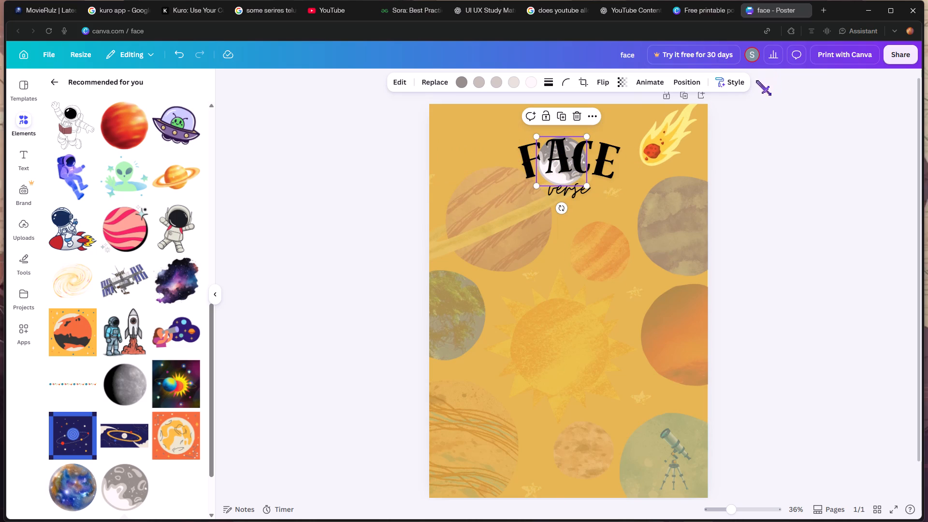
Set the moon's transparency to 51 and shift it slightly so it is centred on the "face" heading.
{"action": "left_click", "coordinate": [618, 81]}
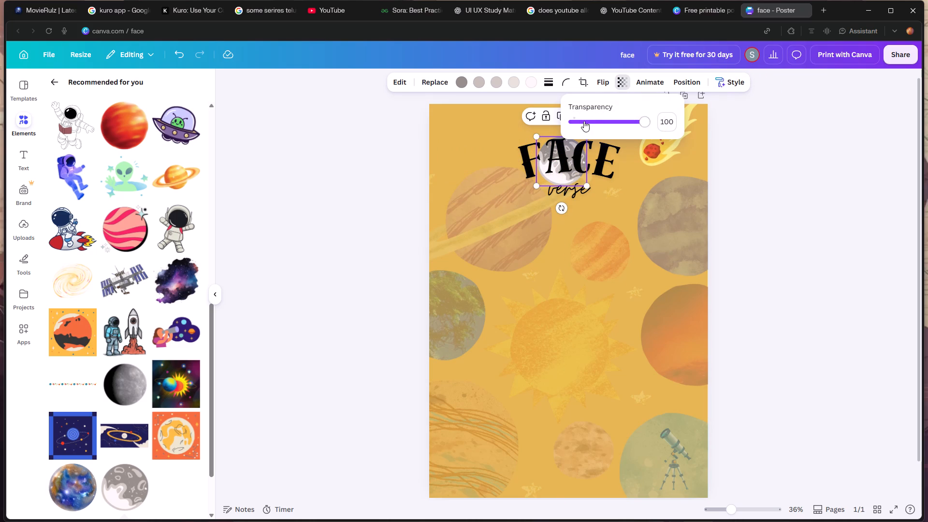
{"action": "left_click", "coordinate": [587, 122]}
{"action": "left_click", "coordinate": [597, 122]}
{"action": "left_click", "coordinate": [610, 122]}
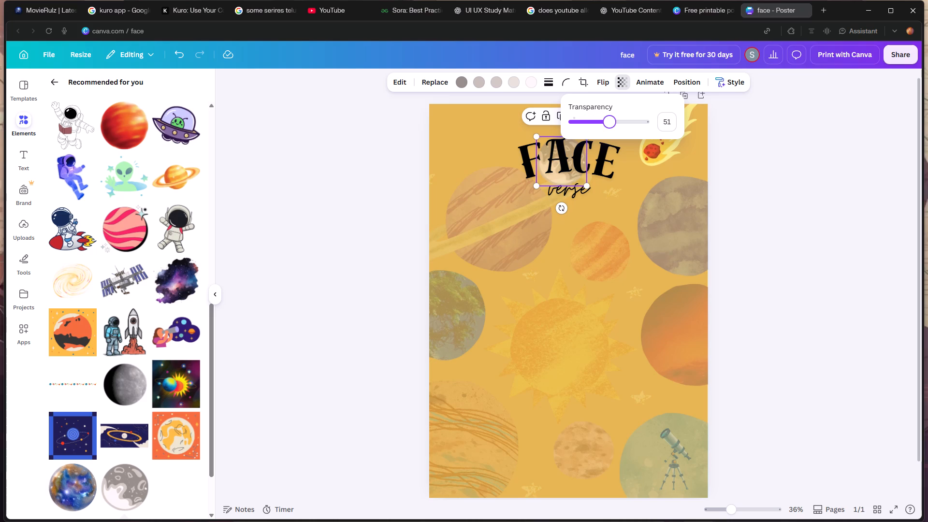
{"action": "left_click_drag", "start_coordinate": [566, 161], "coordinate": [572, 160]}
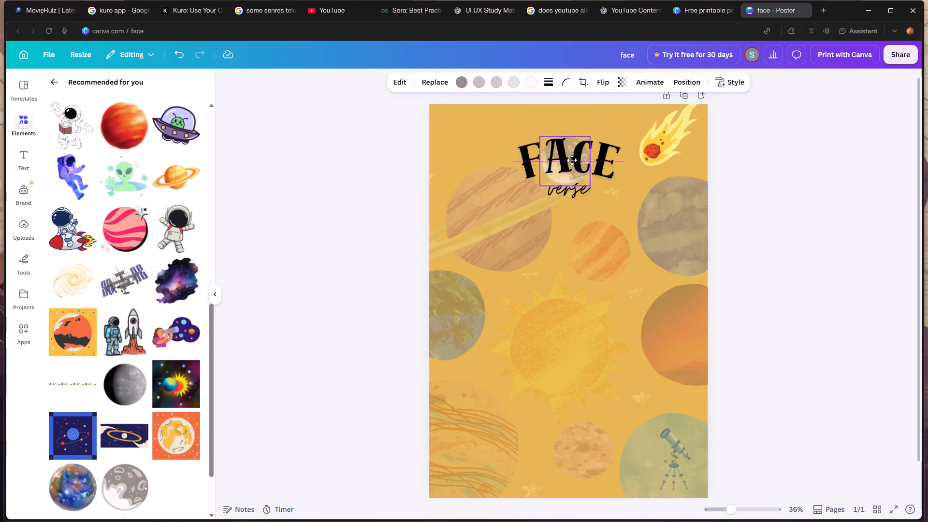
{"action": "left_click_drag", "start_coordinate": [572, 160], "coordinate": [574, 159]}
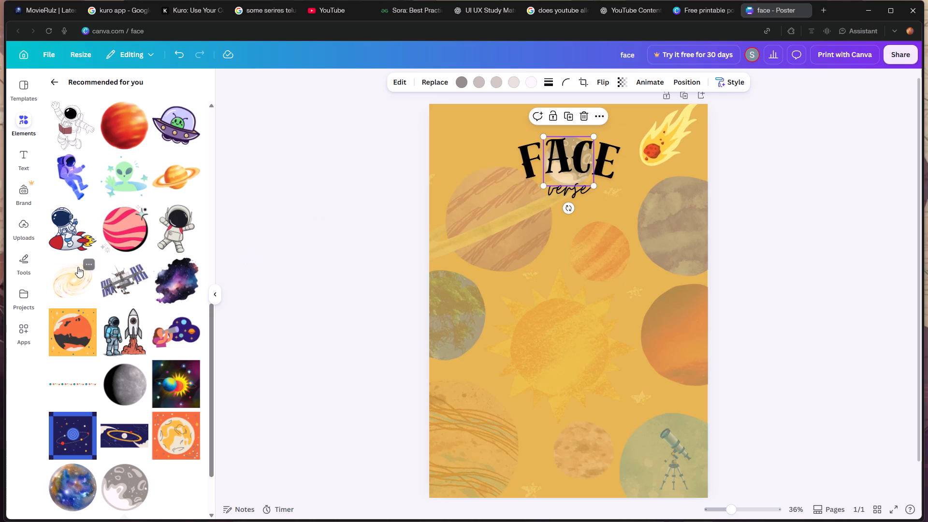
Add the space station graphic, shrink it to less than half its size and place it partly off the page's upper-left edge.
{"action": "left_click", "coordinate": [126, 277]}
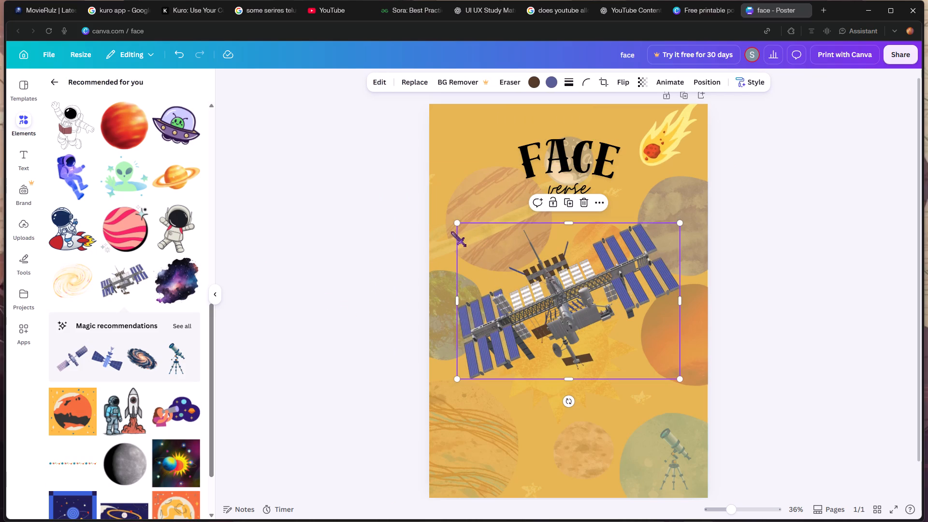
{"action": "left_click_drag", "start_coordinate": [456, 226], "coordinate": [583, 335]}
{"action": "left_click_drag", "start_coordinate": [636, 344], "coordinate": [466, 154]}
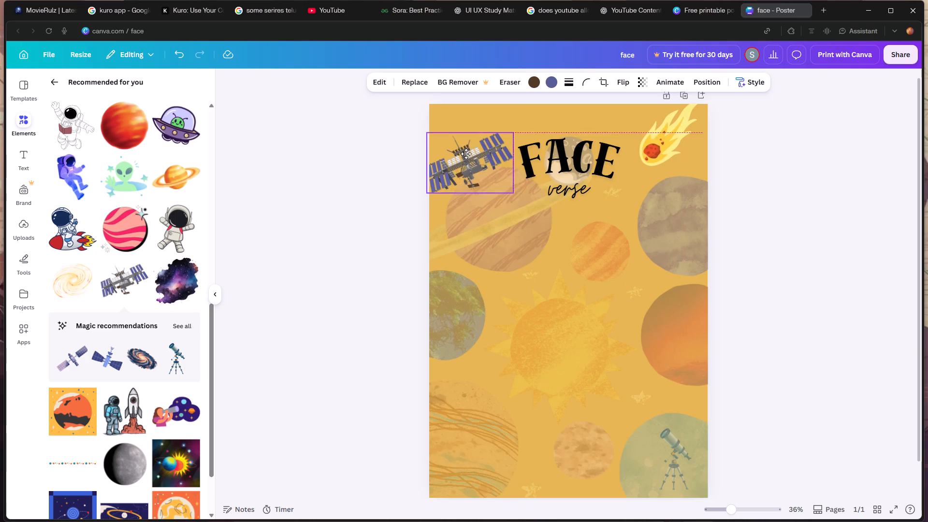
{"action": "left_click_drag", "start_coordinate": [466, 154], "coordinate": [434, 164]}
Set the space station's transparency to 88.
{"action": "left_click", "coordinate": [640, 82]}
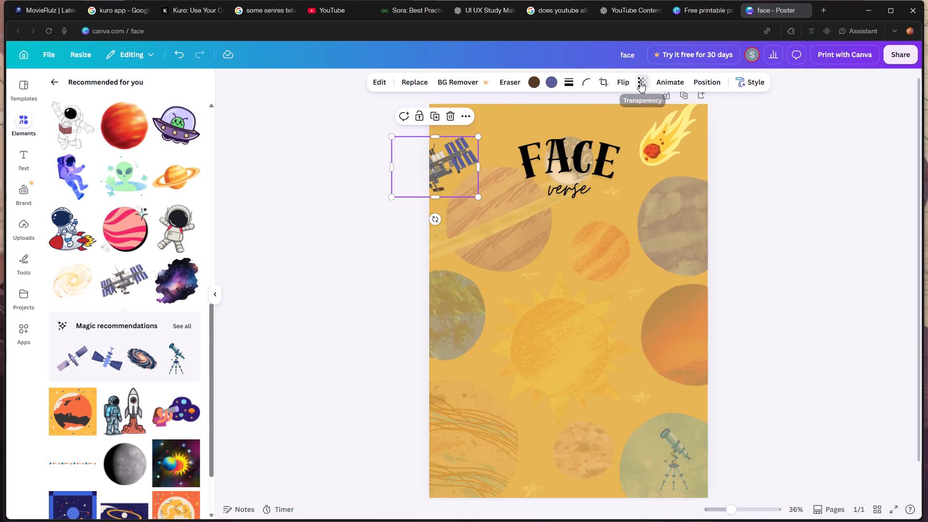
{"action": "left_click", "coordinate": [648, 118]}
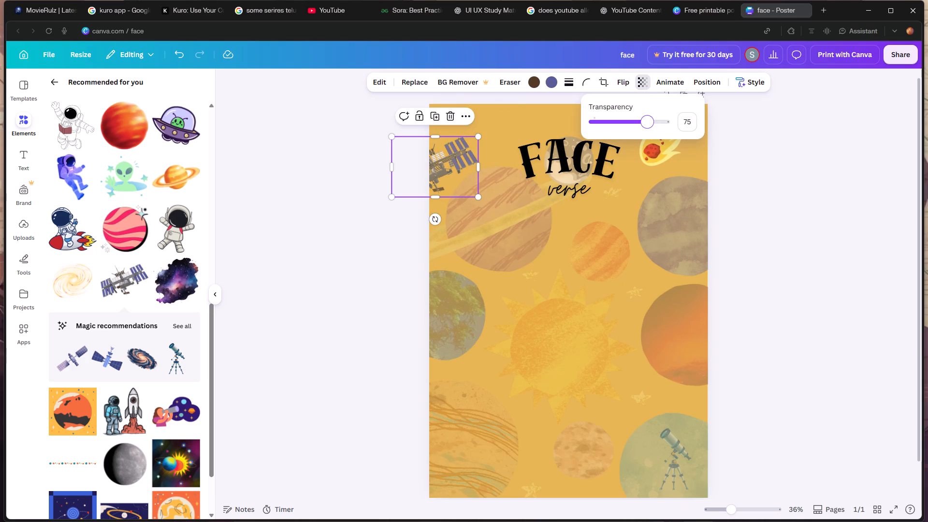
{"action": "left_click", "coordinate": [656, 119]}
Add the blue satellite from the magic recommendations and shrink it to about half its size.
{"action": "scroll", "coordinate": [116, 308], "scroll_direction": "down", "scroll_amount": 3}
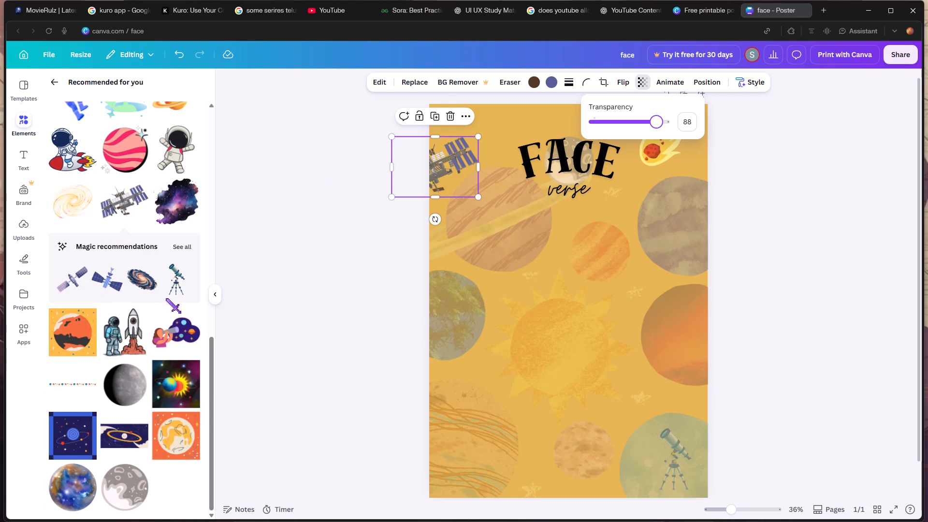
{"action": "left_click", "coordinate": [115, 276]}
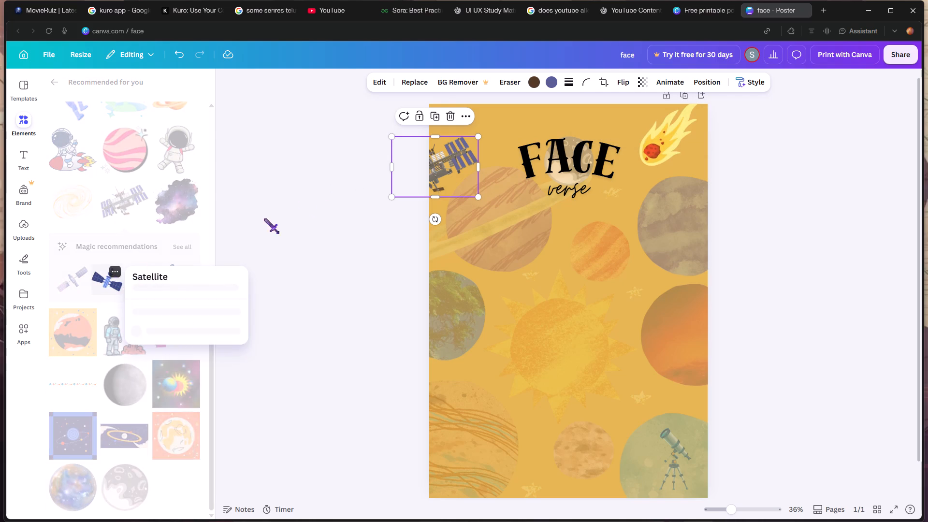
{"action": "left_click", "coordinate": [337, 246]}
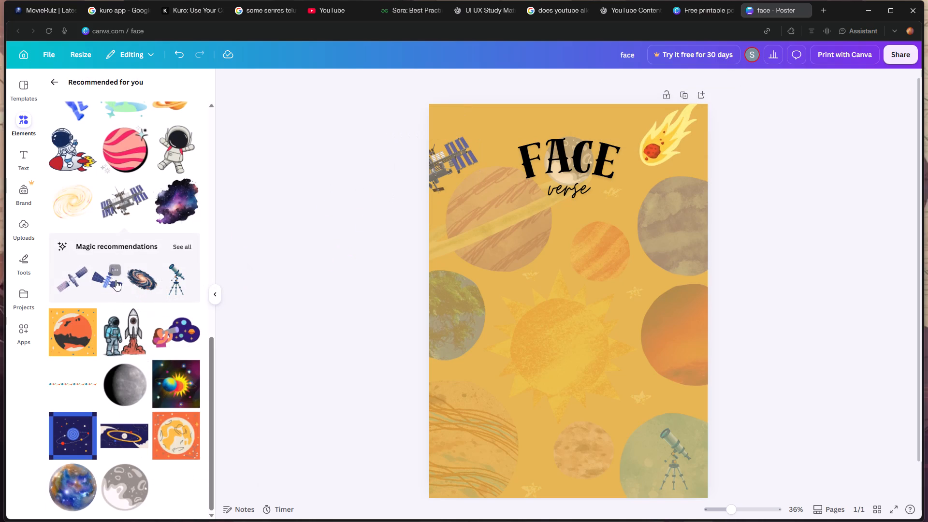
{"action": "left_click", "coordinate": [114, 280]}
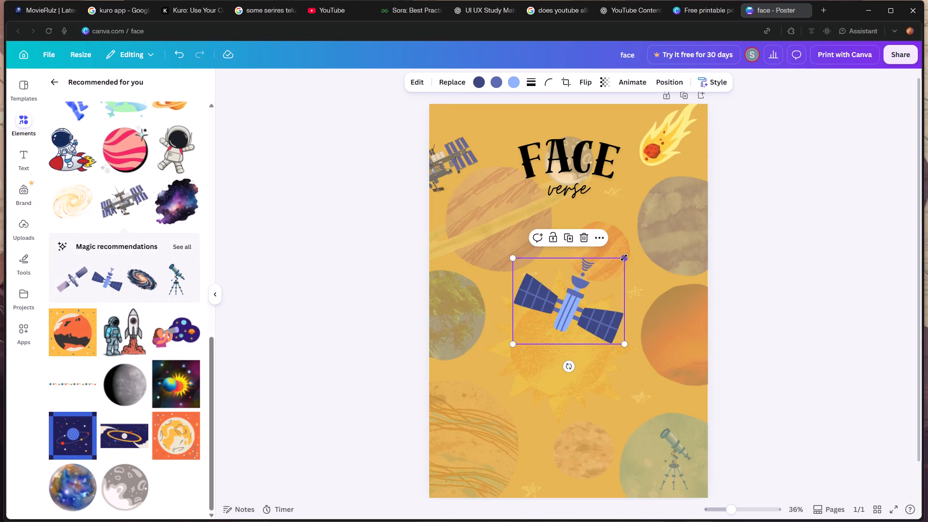
{"action": "left_click_drag", "start_coordinate": [624, 258], "coordinate": [573, 314]}
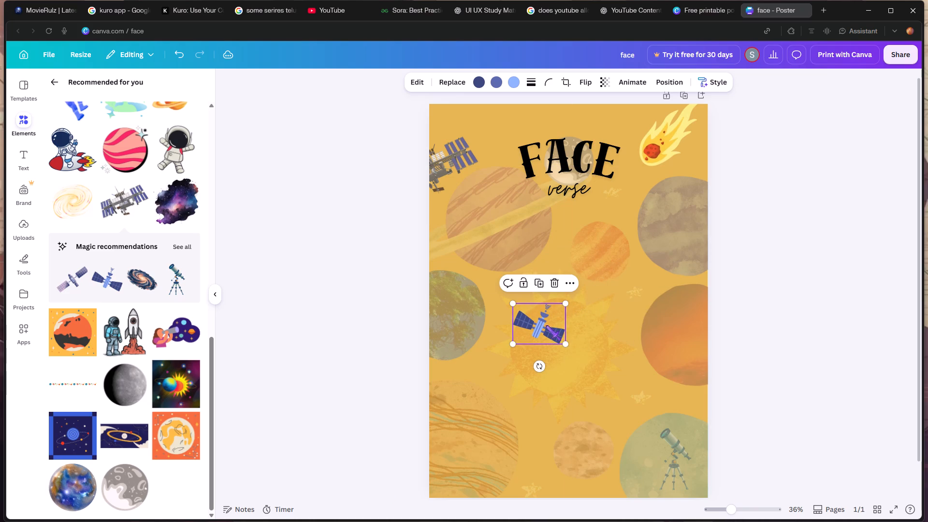
Move the satellite just above the sun, beside the small orange planet, and shrink it further.
{"action": "left_click_drag", "start_coordinate": [546, 326], "coordinate": [715, 136]}
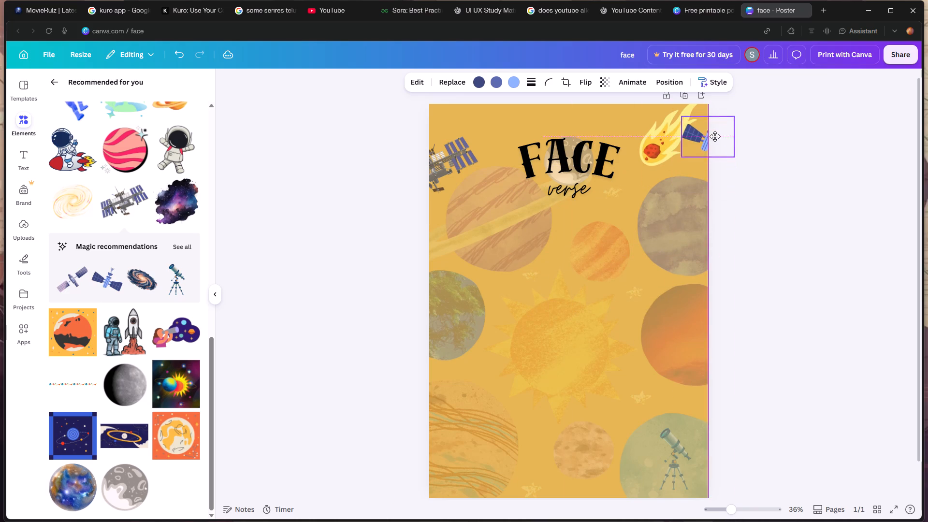
{"action": "left_click_drag", "start_coordinate": [715, 136], "coordinate": [712, 238]}
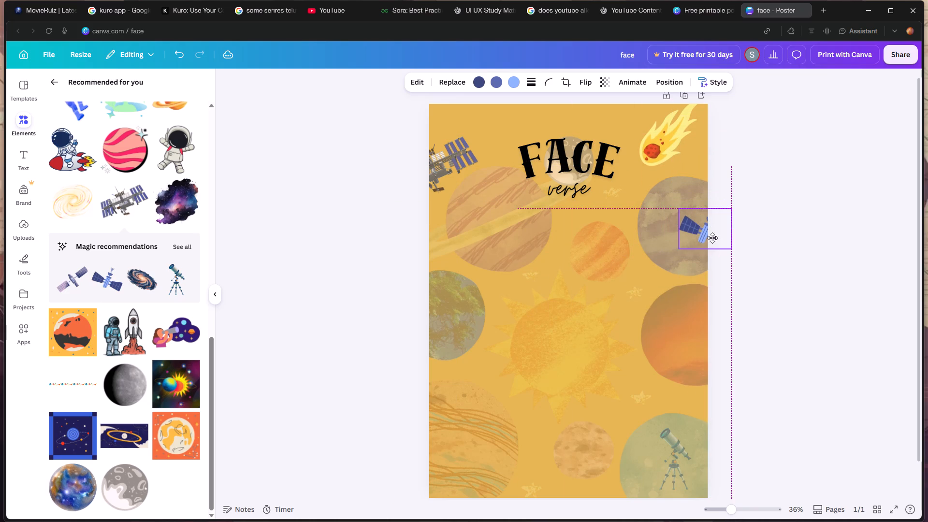
{"action": "left_click_drag", "start_coordinate": [712, 238], "coordinate": [543, 302]}
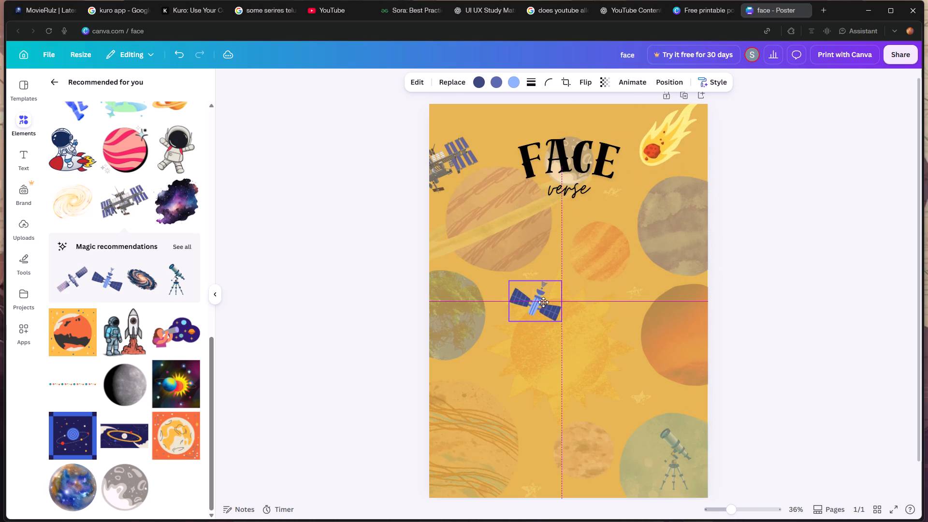
{"action": "left_click_drag", "start_coordinate": [543, 302], "coordinate": [545, 302]}
{"action": "left_click_drag", "start_coordinate": [565, 282], "coordinate": [557, 289]}
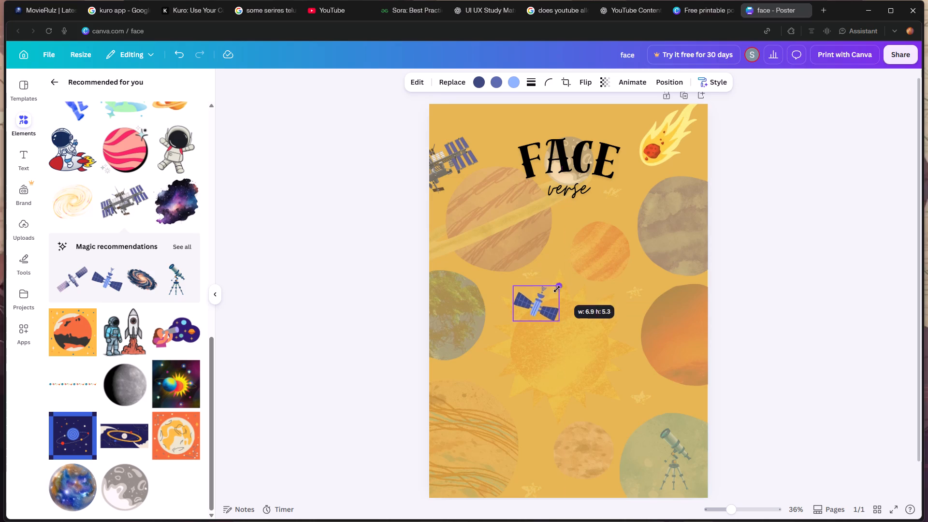
{"action": "left_click_drag", "start_coordinate": [557, 289], "coordinate": [545, 305]}
{"action": "left_click_drag", "start_coordinate": [529, 305], "coordinate": [538, 285]}
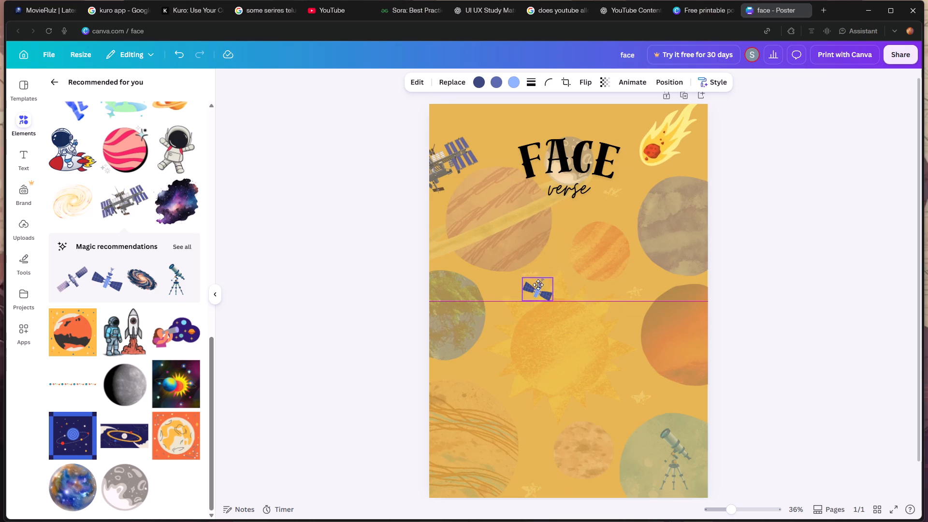
{"action": "left_click_drag", "start_coordinate": [538, 285], "coordinate": [549, 270]}
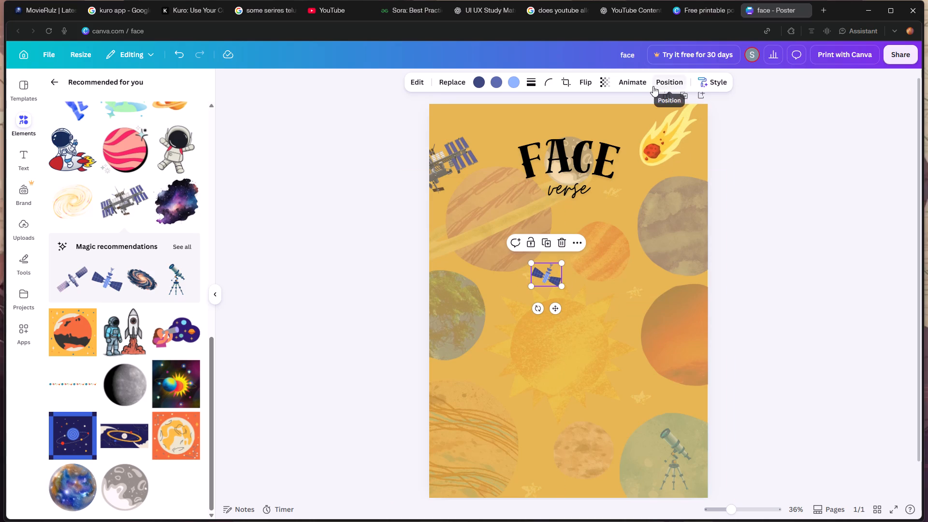
Set the blue satellite's transparency to 66.
{"action": "left_click", "coordinate": [609, 82]}
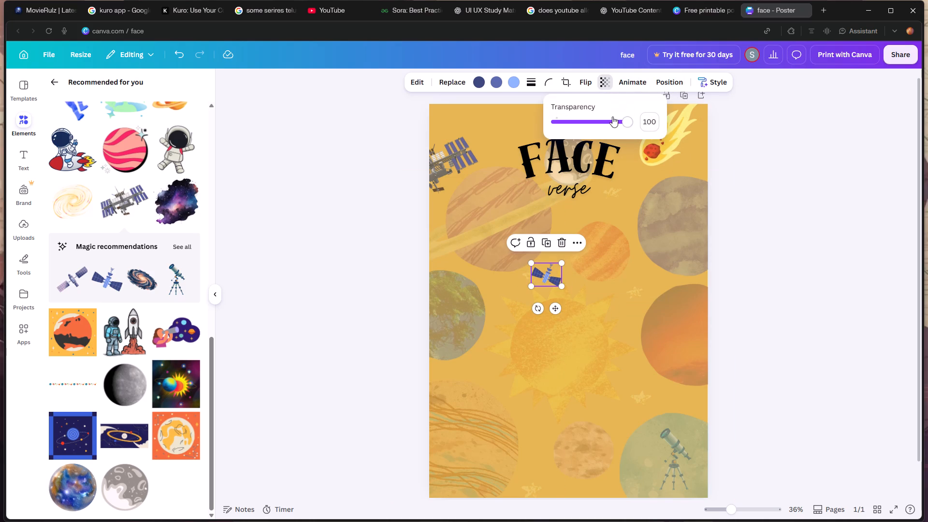
{"action": "left_click_drag", "start_coordinate": [612, 118], "coordinate": [604, 125]}
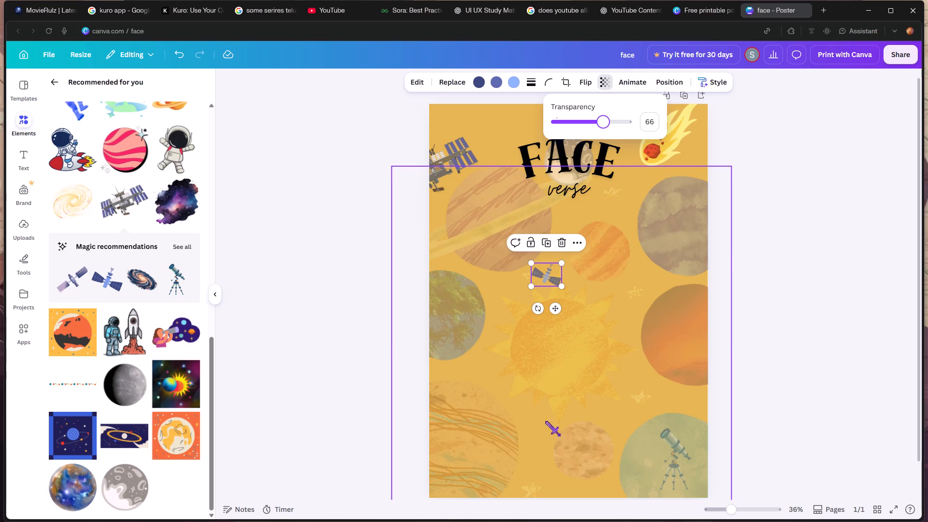
{"action": "left_click", "coordinate": [525, 445]}
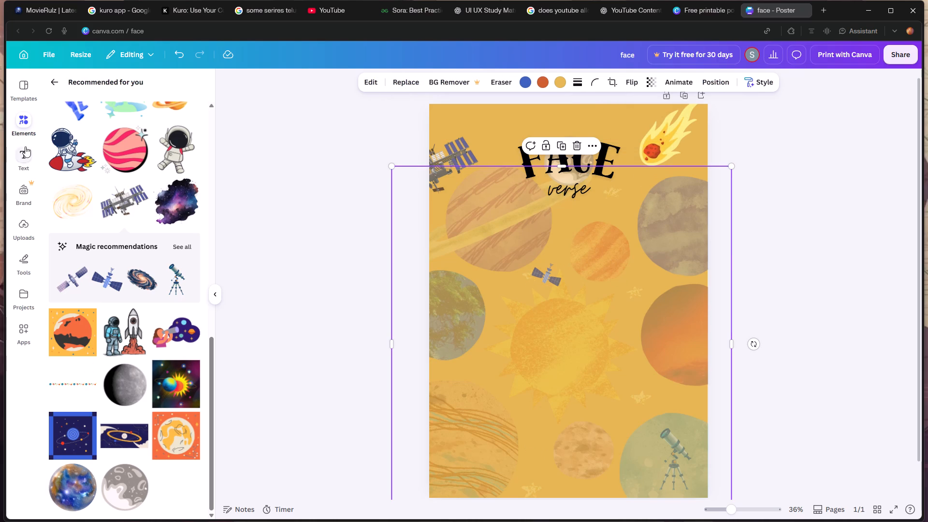
Find the "Scary story" font combination among the text designs and add it to the page.
{"action": "left_click", "coordinate": [23, 165]}
{"action": "scroll", "coordinate": [106, 183], "scroll_direction": "down", "scroll_amount": 3}
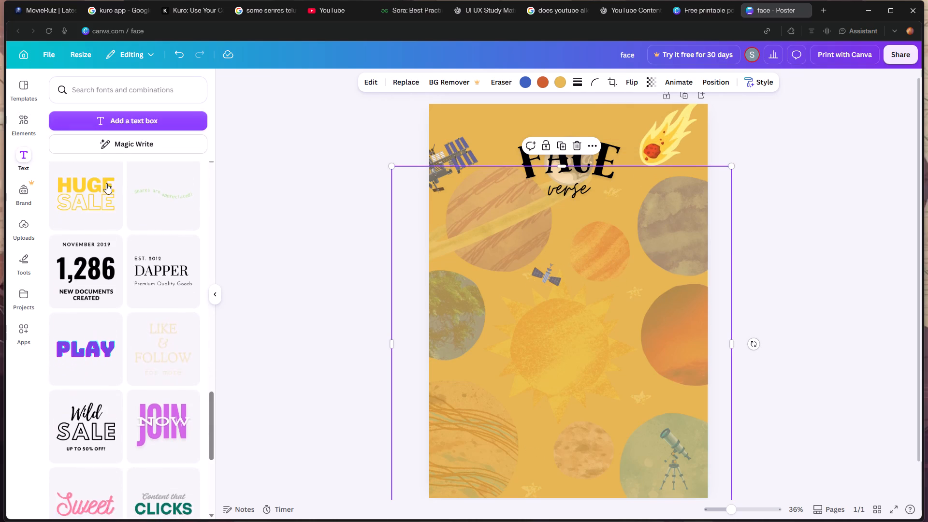
{"action": "scroll", "coordinate": [106, 183], "scroll_direction": "down", "scroll_amount": 5}
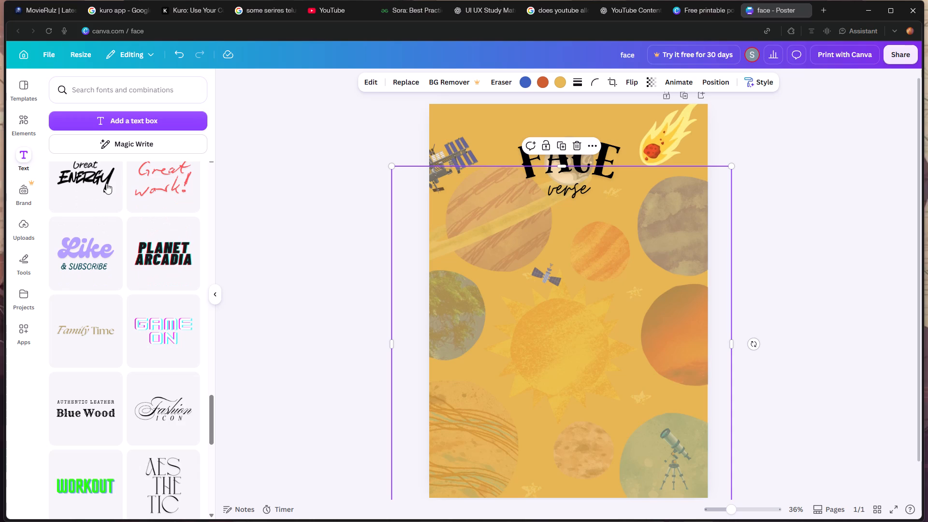
{"action": "scroll", "coordinate": [106, 183], "scroll_direction": "down", "scroll_amount": 3}
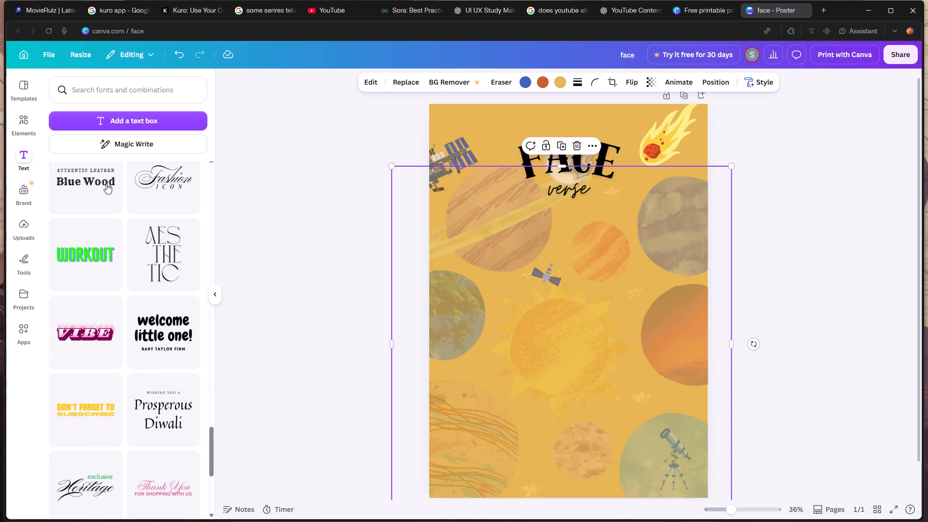
{"action": "scroll", "coordinate": [106, 183], "scroll_direction": "down", "scroll_amount": 3}
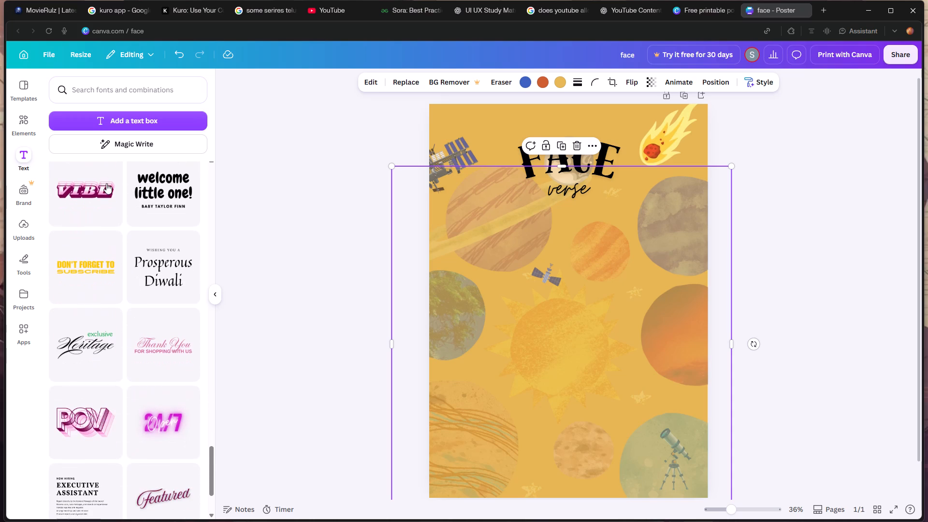
{"action": "scroll", "coordinate": [106, 183], "scroll_direction": "down", "scroll_amount": 3}
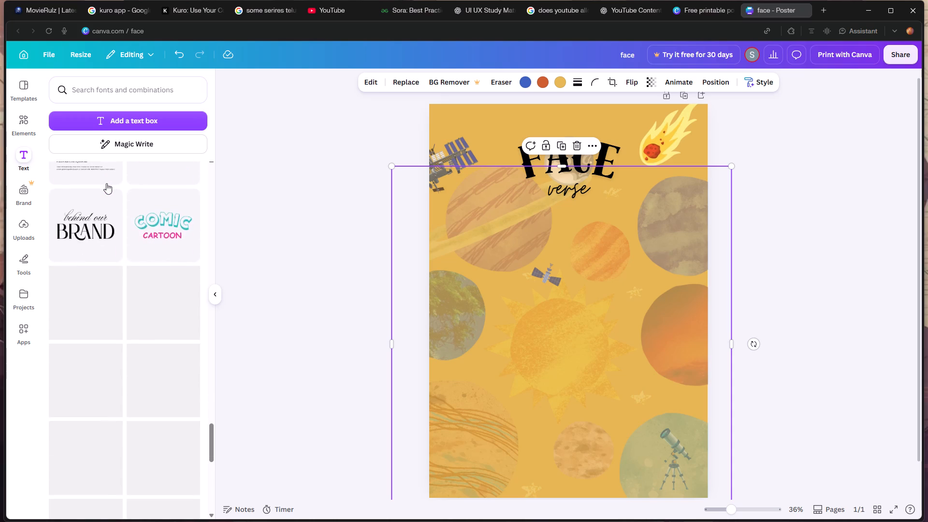
{"action": "scroll", "coordinate": [106, 183], "scroll_direction": "down", "scroll_amount": 4}
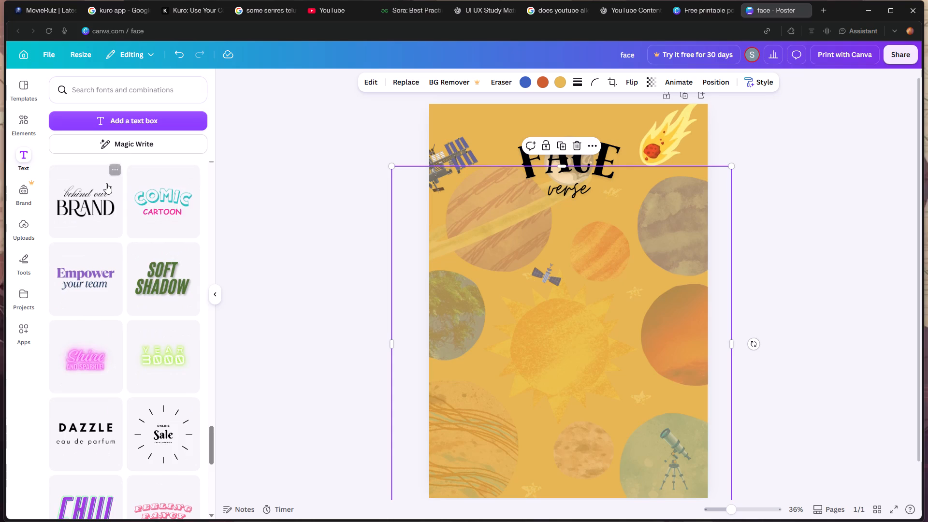
{"action": "scroll", "coordinate": [106, 183], "scroll_direction": "down", "scroll_amount": 3}
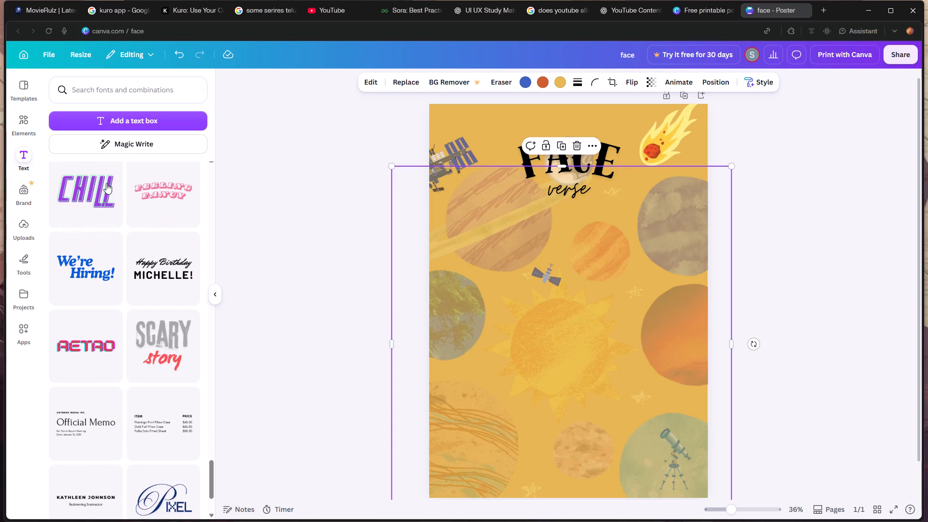
{"action": "scroll", "coordinate": [106, 183], "scroll_direction": "down", "scroll_amount": 2}
{"action": "left_click", "coordinate": [170, 370]}
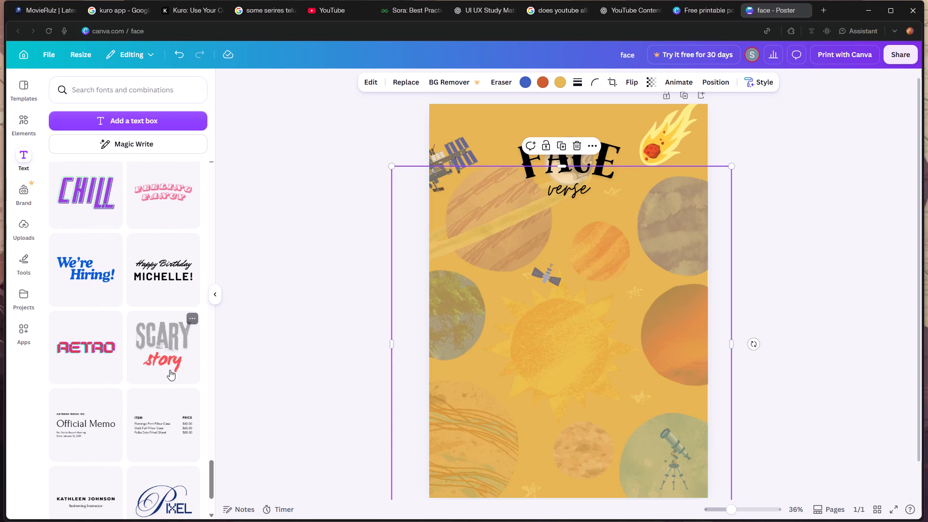
Clear the word "Scary" from the added text combination.
{"action": "left_click", "coordinate": [599, 280]}
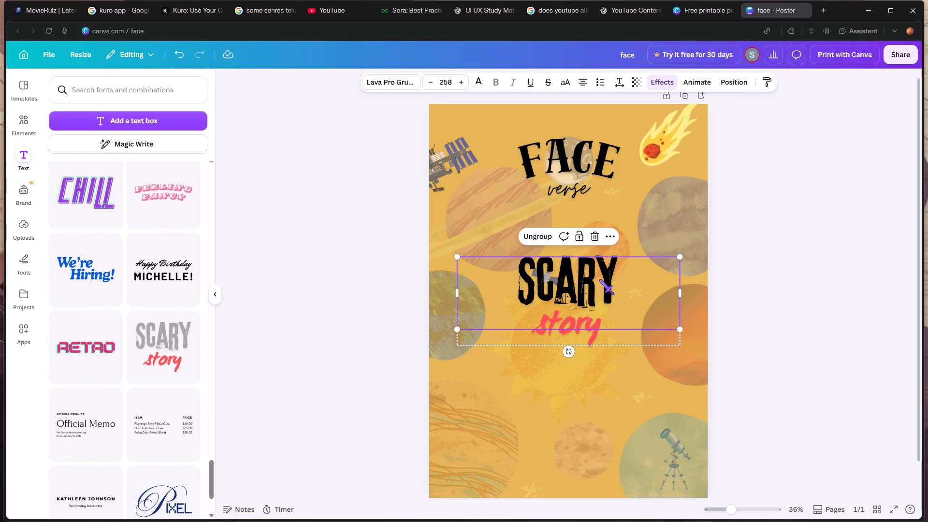
{"action": "left_click", "coordinate": [632, 272]}
{"action": "key", "text": "BackSpace"}
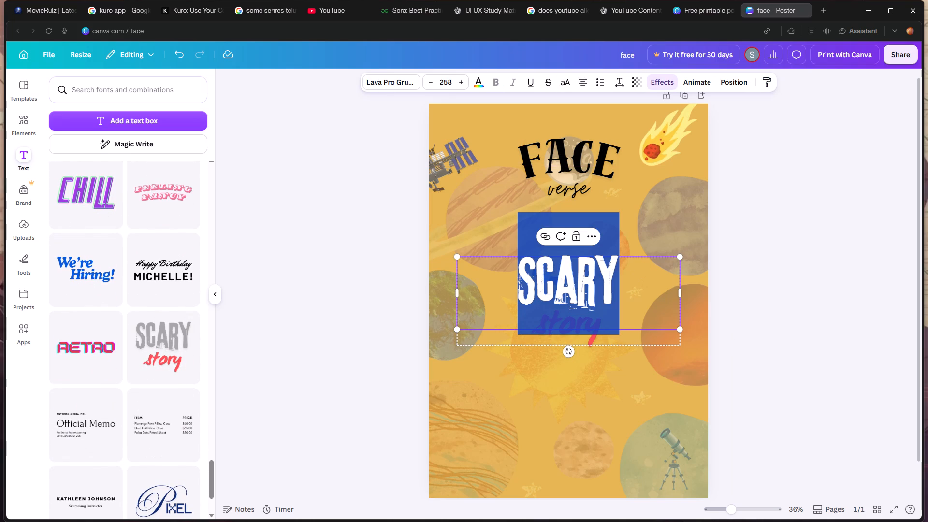
Replace the word "story" in the added text combination with "facts".
{"action": "left_click", "coordinate": [614, 333]}
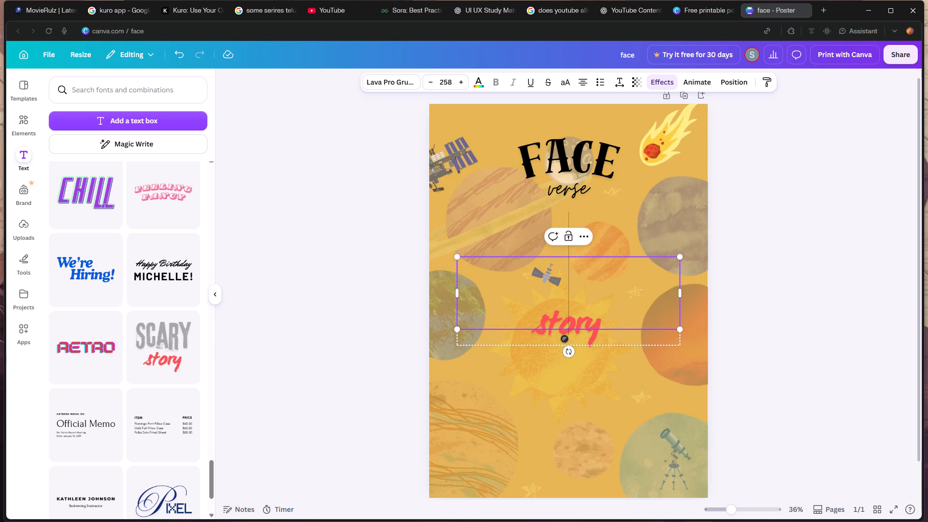
{"action": "left_click", "coordinate": [598, 321]}
{"action": "left_click", "coordinate": [585, 337]}
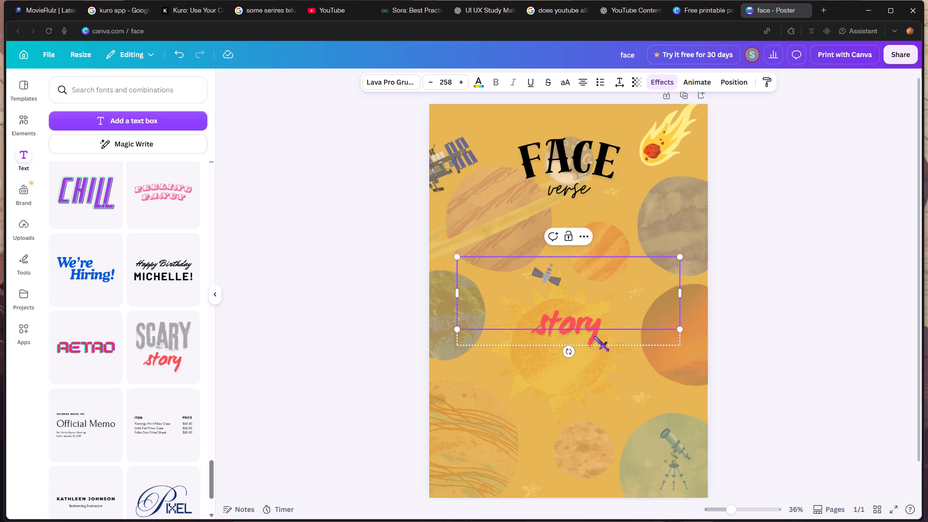
{"action": "left_click", "coordinate": [597, 336]}
{"action": "left_click", "coordinate": [615, 363]}
{"action": "left_click", "coordinate": [585, 328]}
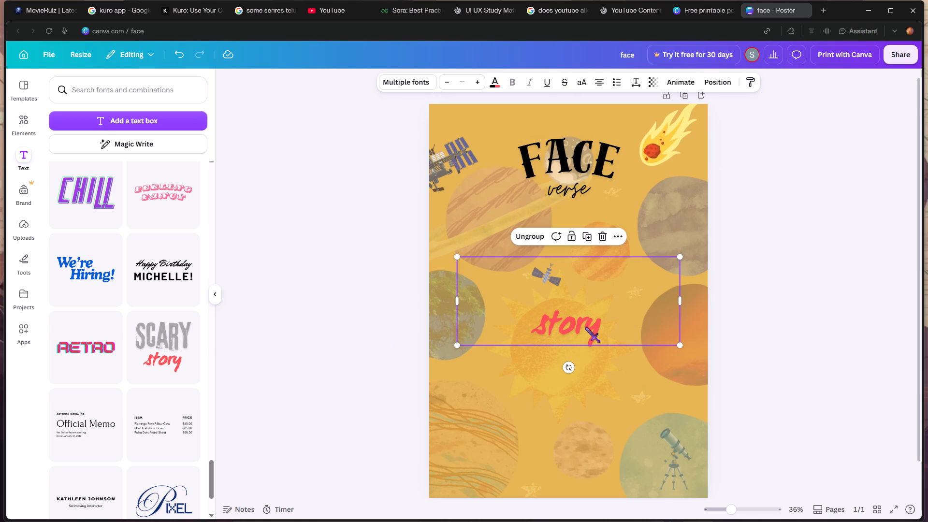
{"action": "left_click", "coordinate": [613, 323]}
{"action": "left_click", "coordinate": [613, 323]}
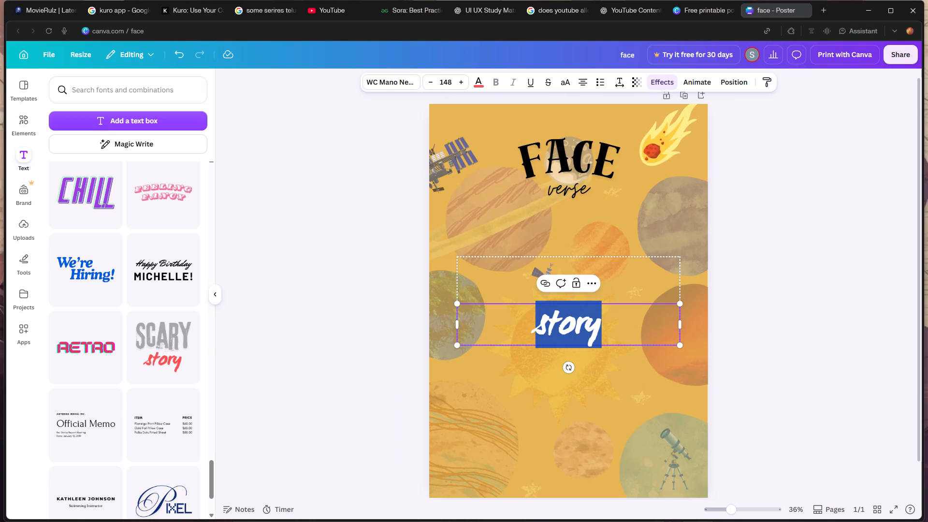
{"action": "key", "text": "BackSpace"}
{"action": "key", "text": "g"}
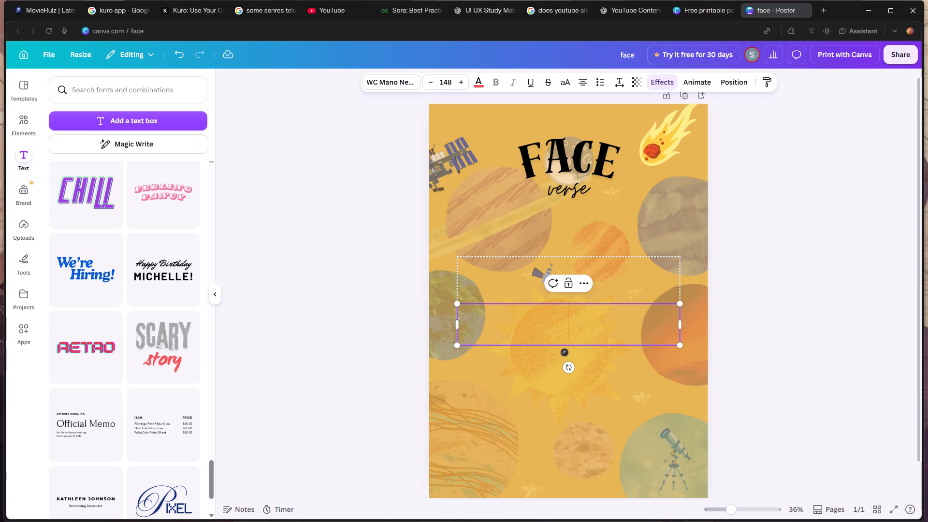
{"action": "key", "text": "BackSpace"}
{"action": "type", "text": "facts"}
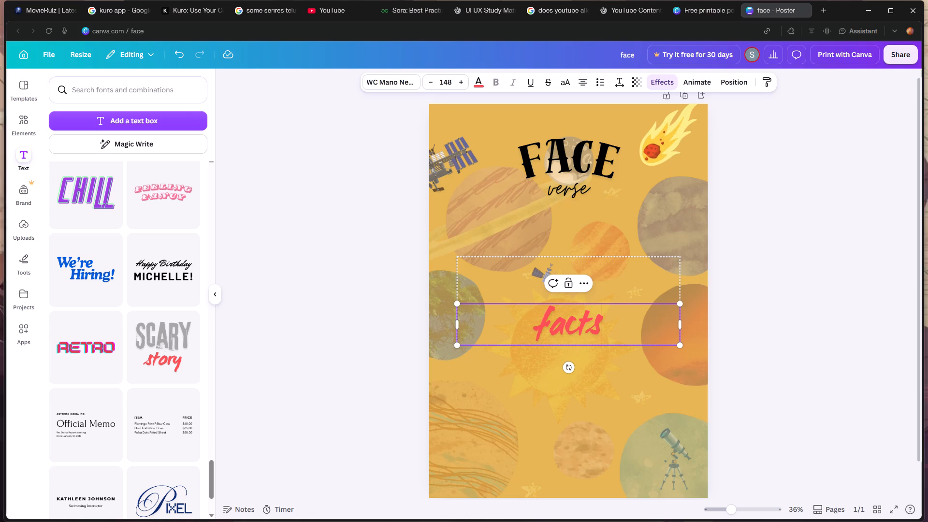
{"action": "left_click", "coordinate": [646, 394]}
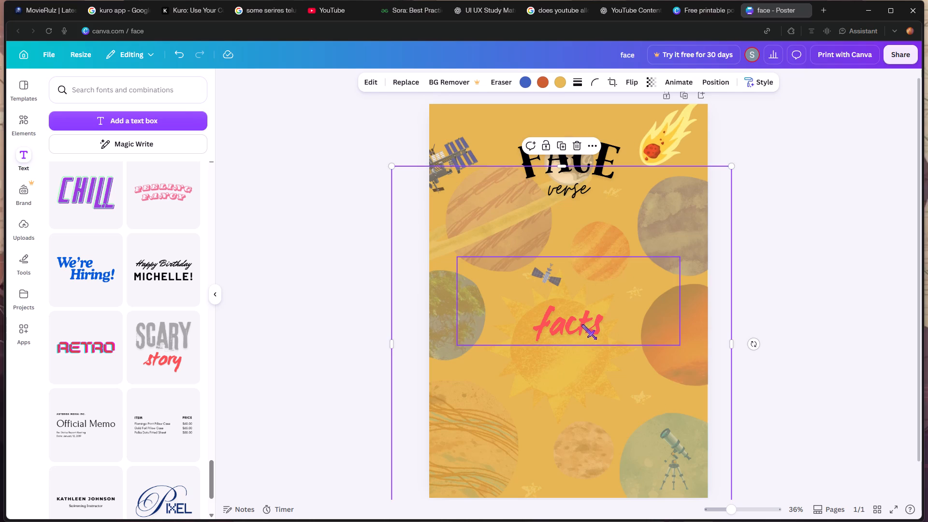
Move the "facts" text group to the lower-left corner of the page and shrink it to a small caption.
{"action": "left_click_drag", "start_coordinate": [582, 325], "coordinate": [484, 483]}
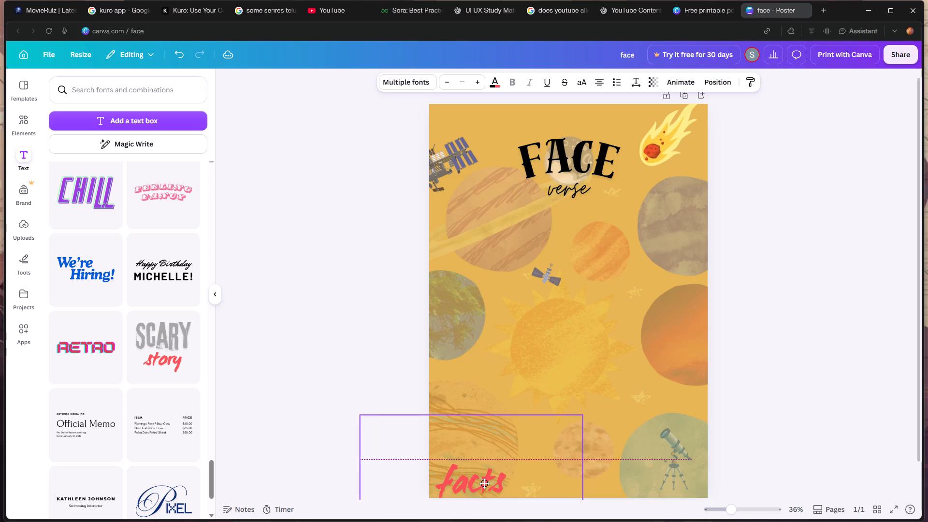
{"action": "left_click_drag", "start_coordinate": [484, 483], "coordinate": [498, 461]}
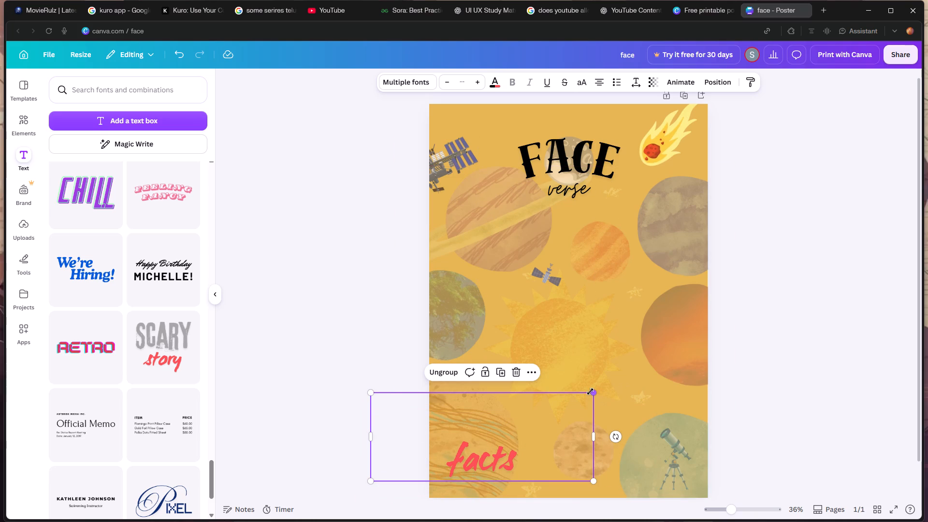
{"action": "left_click_drag", "start_coordinate": [592, 393], "coordinate": [494, 477]}
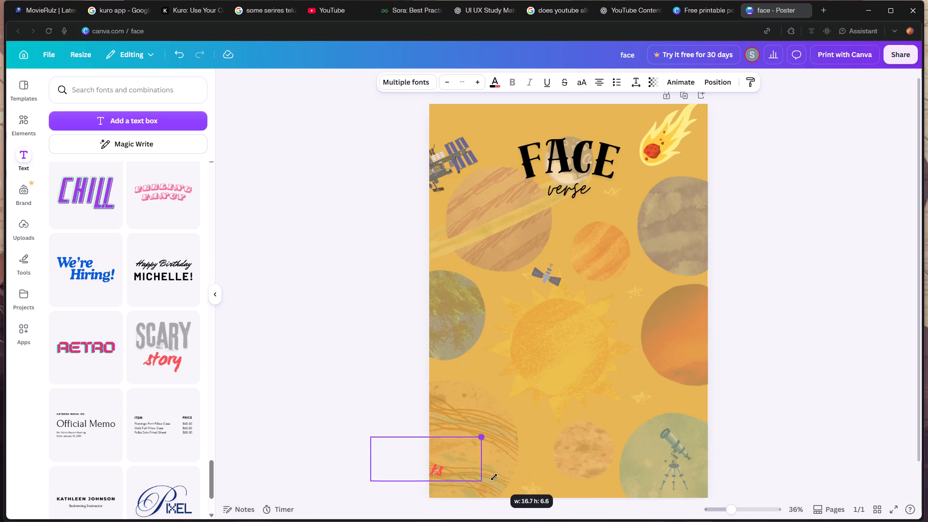
{"action": "left_click_drag", "start_coordinate": [494, 477], "coordinate": [446, 454]}
{"action": "left_click_drag", "start_coordinate": [433, 464], "coordinate": [472, 467]}
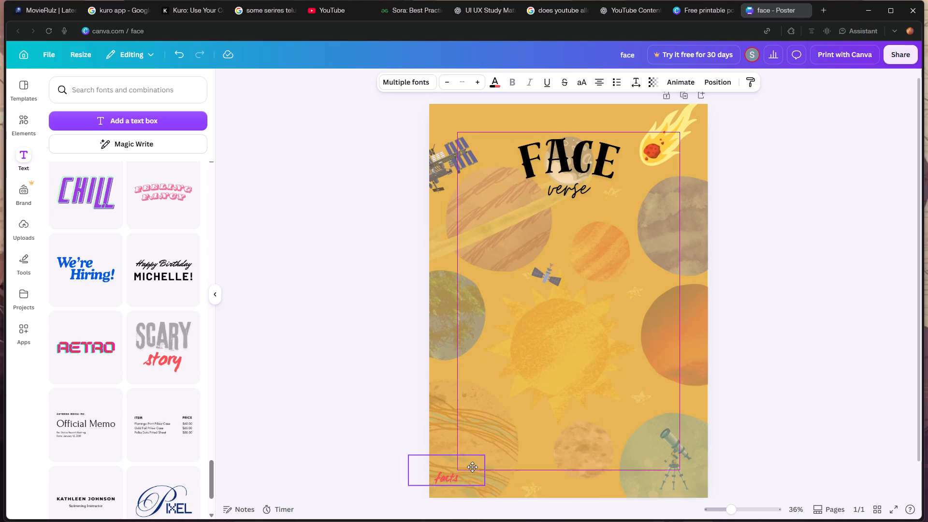
{"action": "left_click_drag", "start_coordinate": [472, 467], "coordinate": [478, 468]}
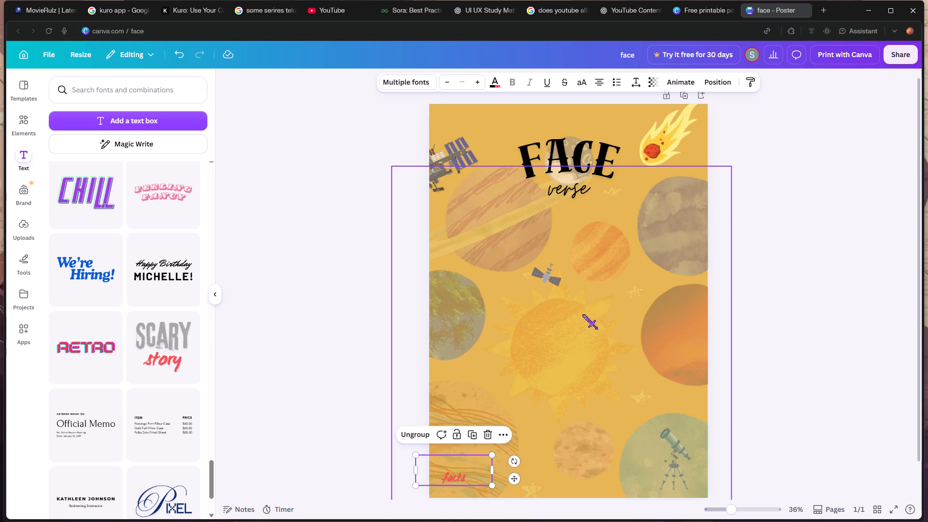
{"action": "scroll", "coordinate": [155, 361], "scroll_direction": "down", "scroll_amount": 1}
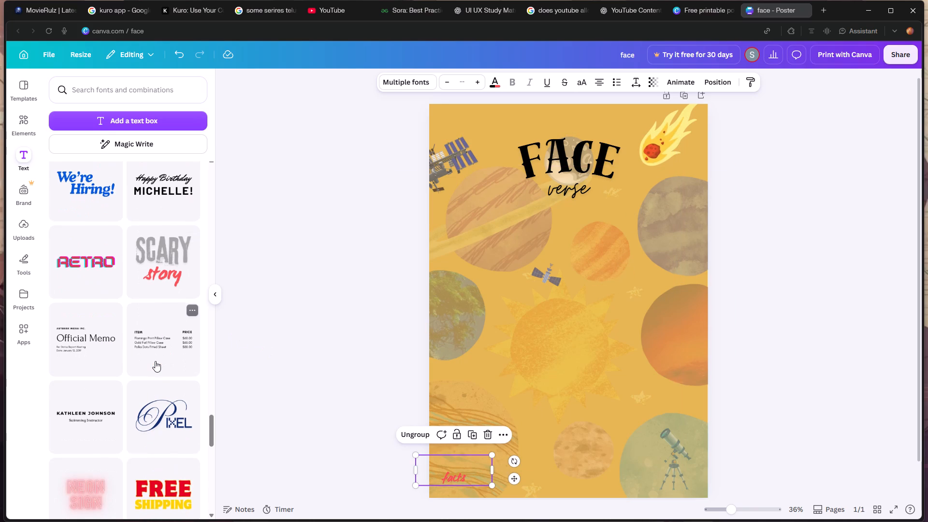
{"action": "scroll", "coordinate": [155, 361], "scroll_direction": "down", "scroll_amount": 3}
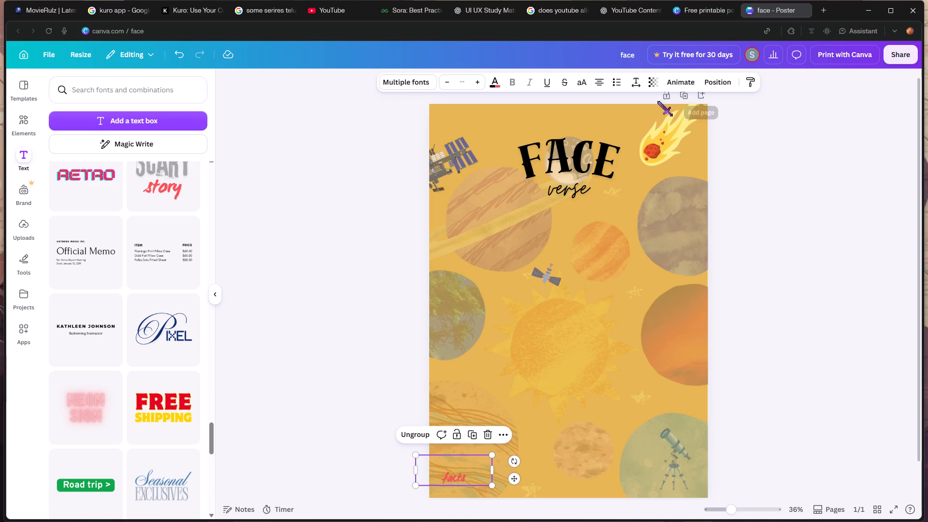
Download the face poster as a PNG file and check it in the recent downloads.
{"action": "left_click", "coordinate": [895, 56]}
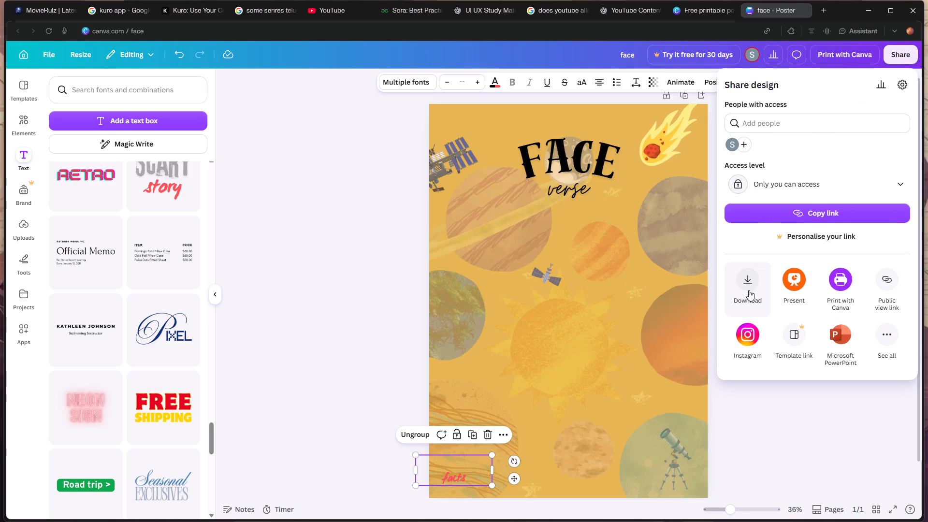
{"action": "left_click", "coordinate": [747, 290]}
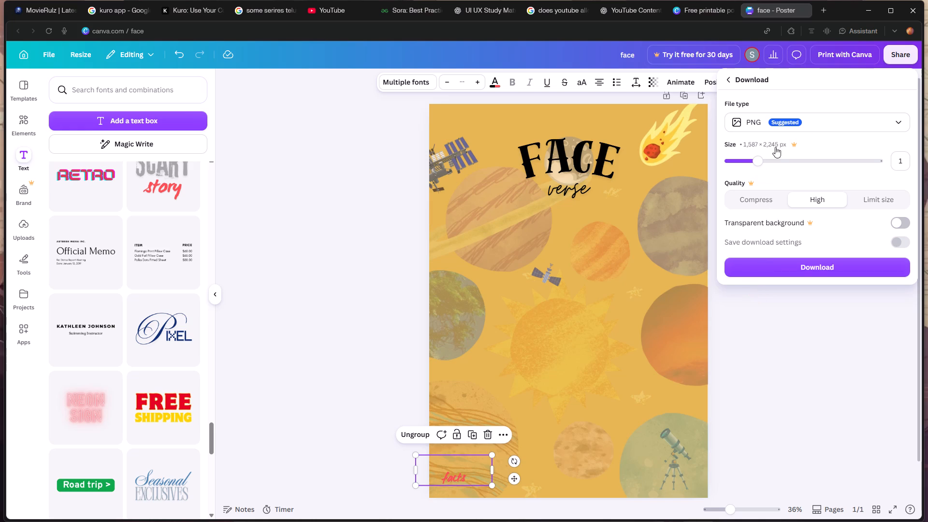
{"action": "left_click", "coordinate": [893, 117]}
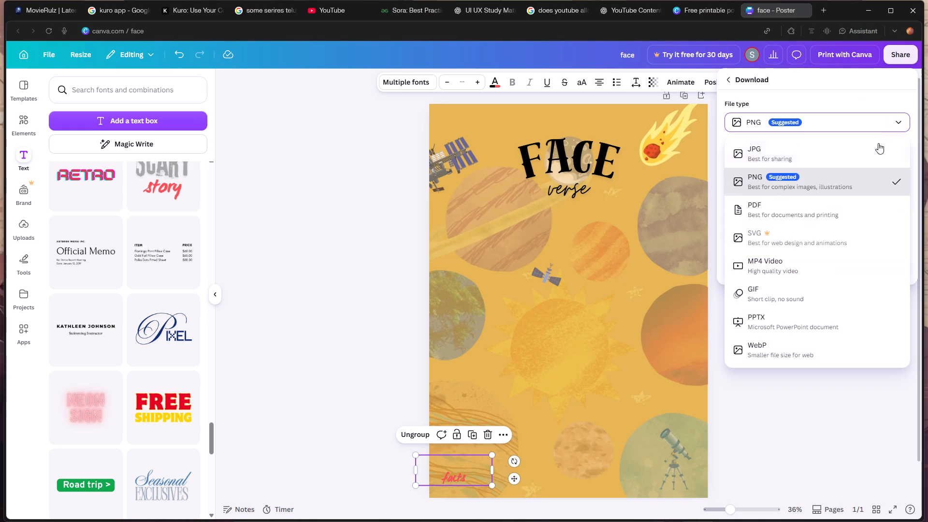
{"action": "left_click", "coordinate": [860, 180]}
{"action": "left_click", "coordinate": [837, 261]}
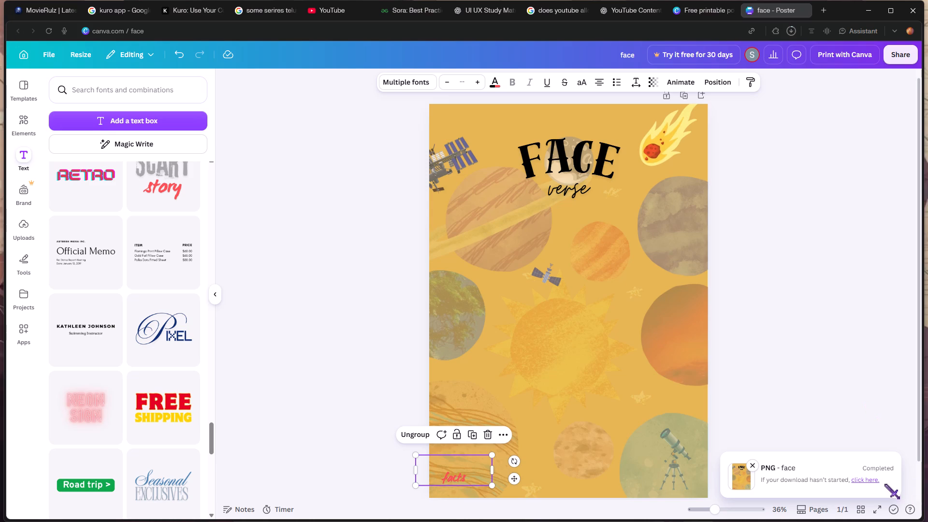
{"action": "left_click", "coordinate": [790, 29]}
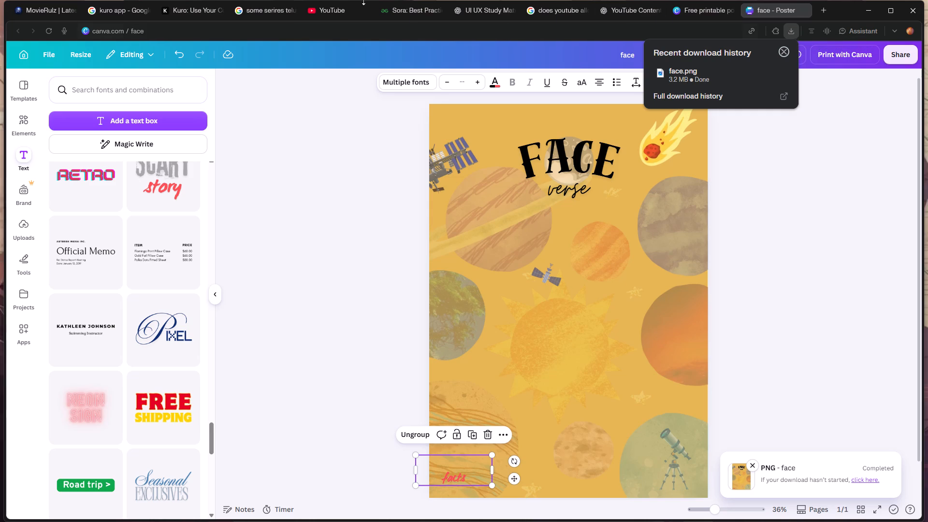
Switch to YouTube and upload the downloaded face PNG from the computer as the channel's picture.
{"action": "left_click", "coordinate": [324, 4]}
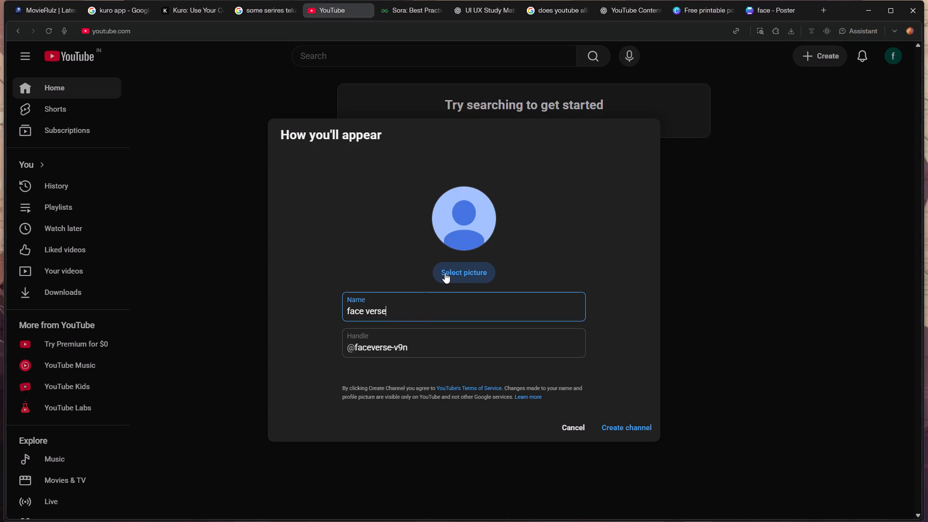
{"action": "left_click", "coordinate": [445, 273]}
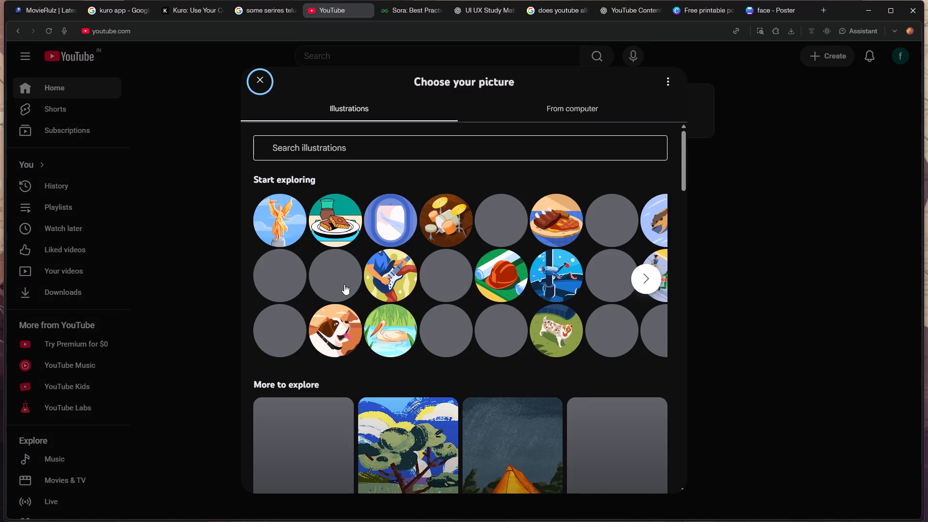
{"action": "left_click", "coordinate": [564, 111]}
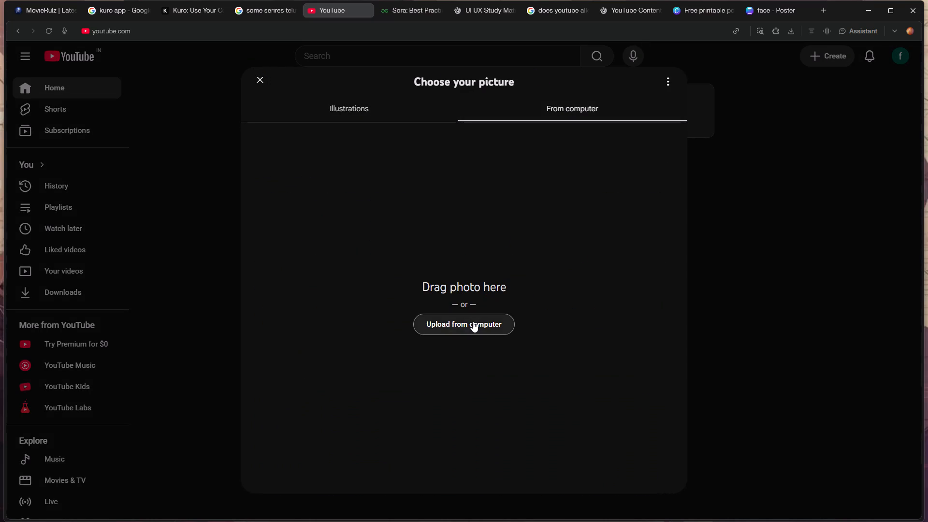
{"action": "left_click", "coordinate": [473, 321]}
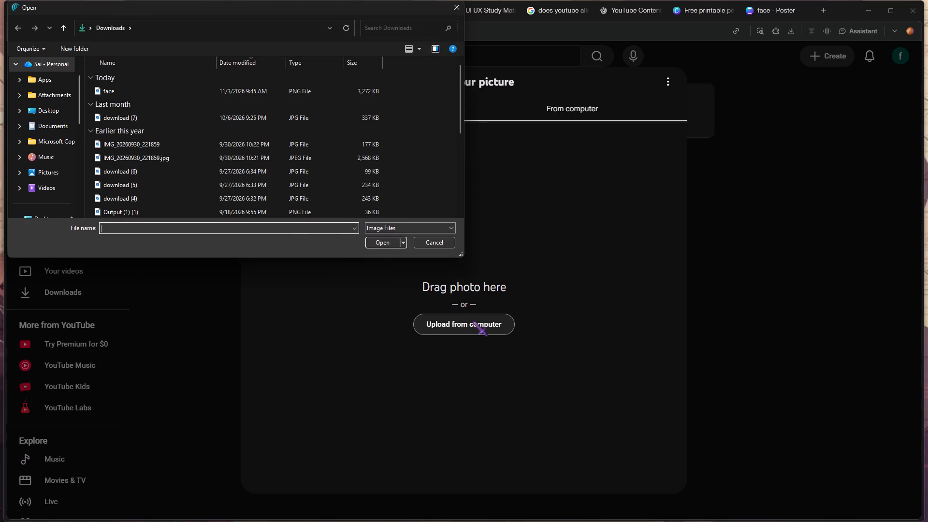
{"action": "double_click", "coordinate": [116, 92]}
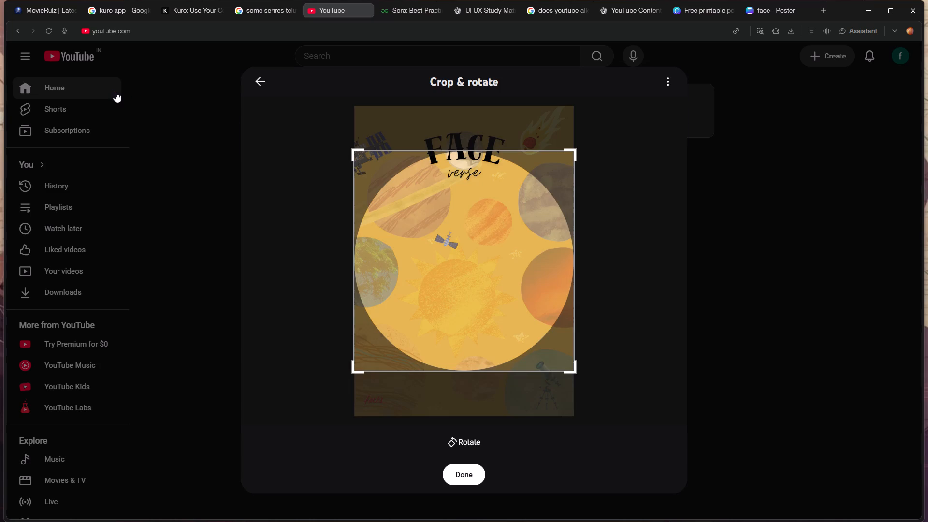
Reposition the picture crop so the circle frames the "FACE verse" title and upper planets, and apply it.
{"action": "left_click_drag", "start_coordinate": [471, 210], "coordinate": [488, 250]}
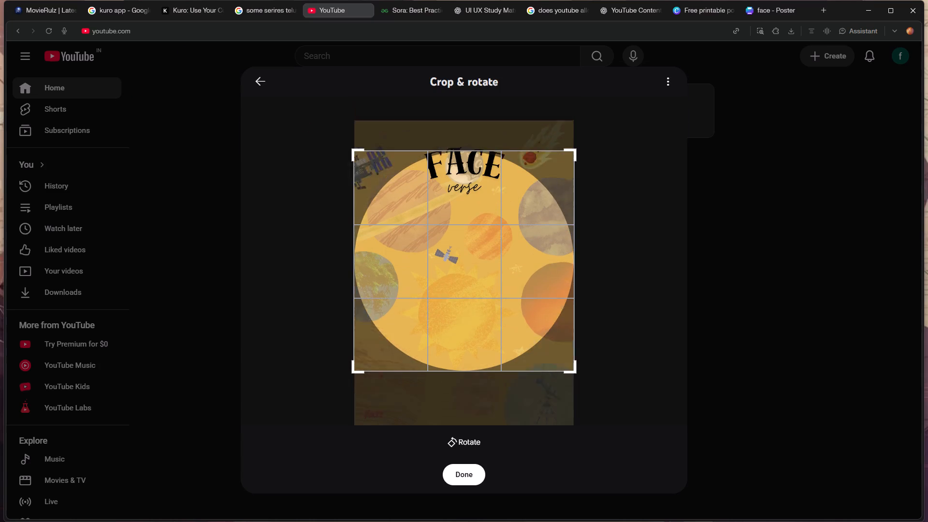
{"action": "left_click_drag", "start_coordinate": [488, 250], "coordinate": [489, 283]}
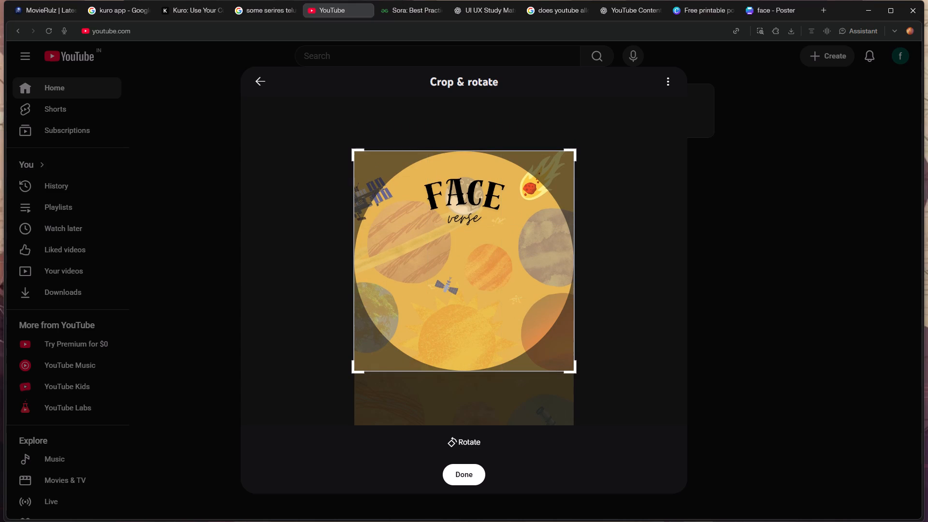
{"action": "left_click_drag", "start_coordinate": [496, 255], "coordinate": [515, 258]}
{"action": "left_click", "coordinate": [475, 466]}
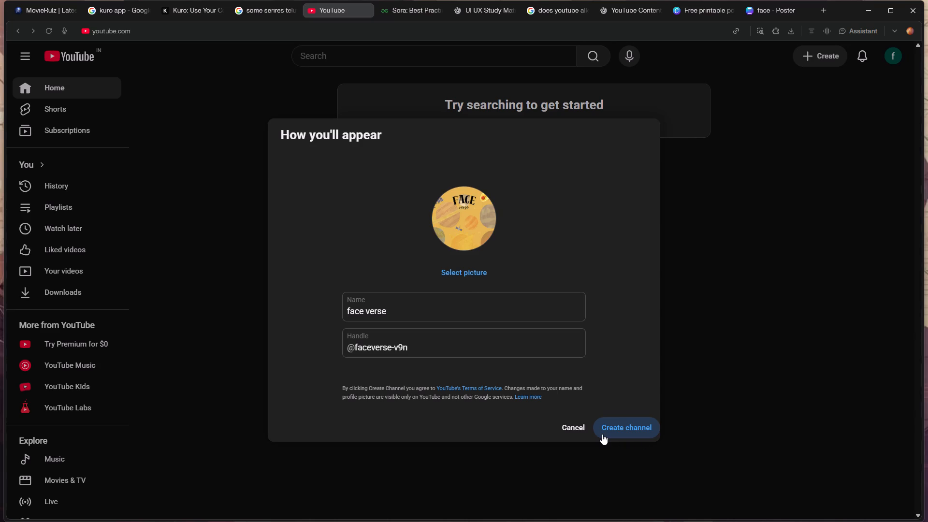
Create the face verse channel and continue past the YouTube Studio welcome.
{"action": "left_click", "coordinate": [627, 425]}
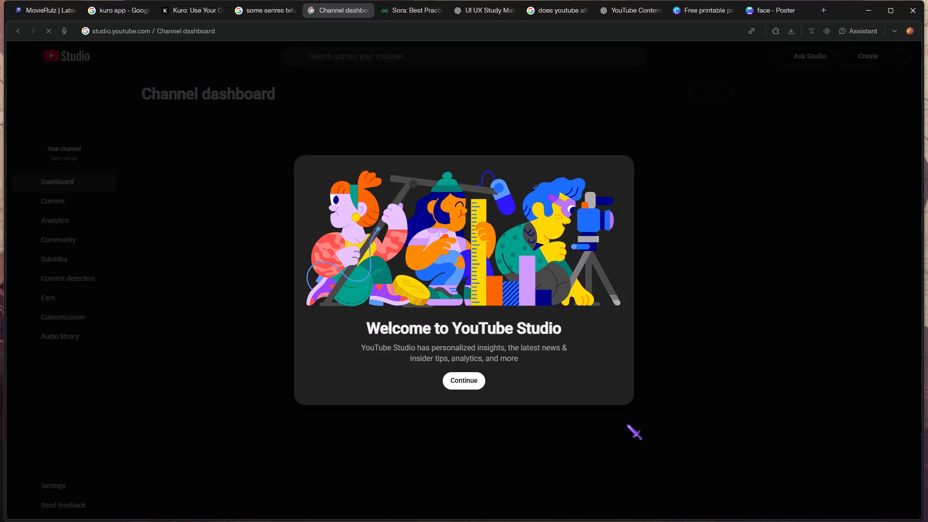
{"action": "left_click_drag", "start_coordinate": [467, 390], "coordinate": [473, 361]}
{"action": "left_click", "coordinate": [473, 361]}
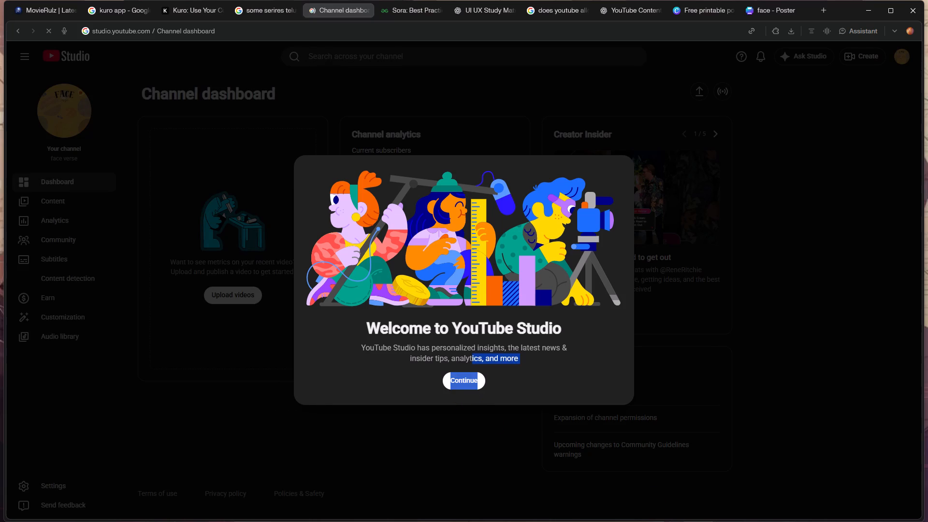
{"action": "left_click", "coordinate": [471, 384]}
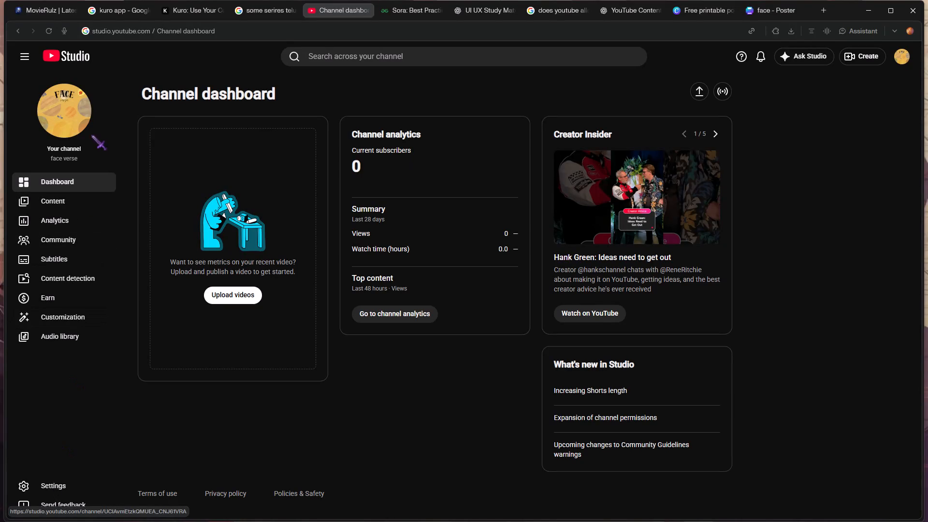
Look through the channel's Content, Analytics and Earn pages in YouTube Studio.
{"action": "left_click", "coordinate": [64, 205]}
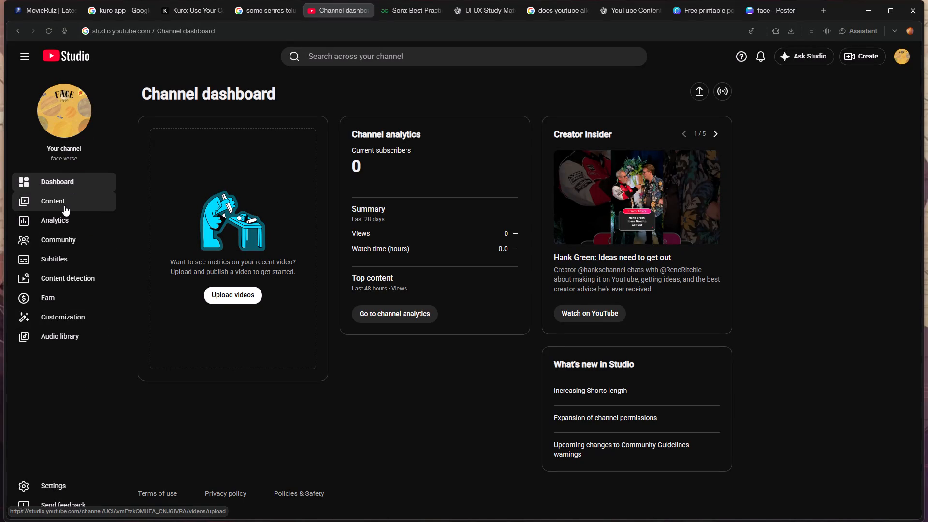
{"action": "left_click", "coordinate": [72, 229]}
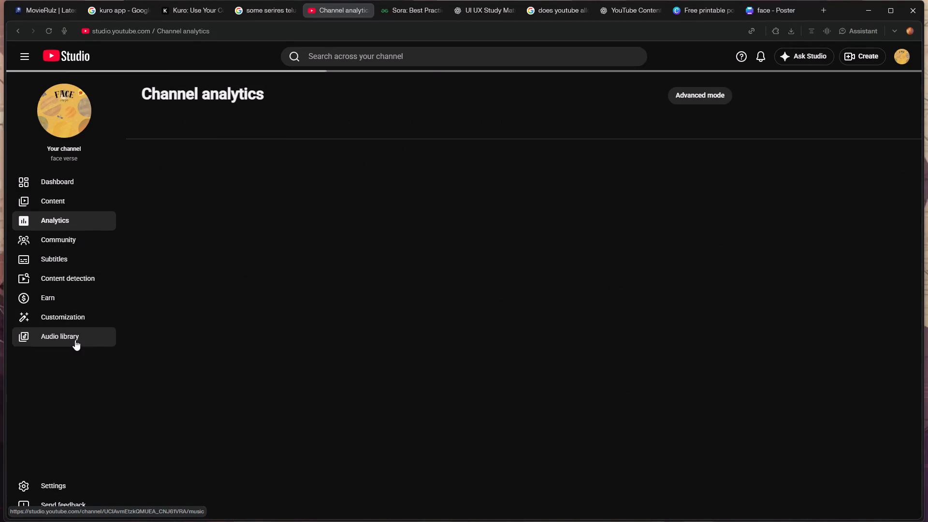
{"action": "left_click", "coordinate": [47, 305]}
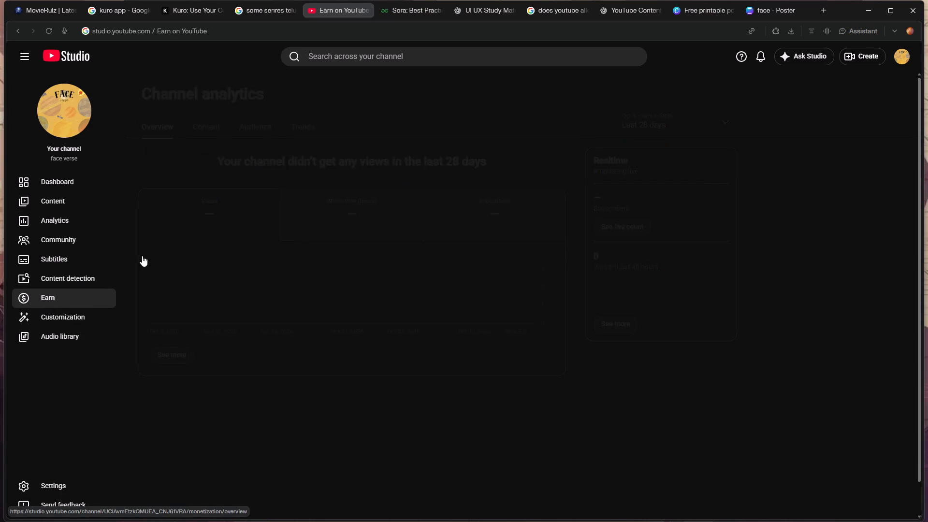
Open the channel settings and look through the General, Permissions, Community moderation, Creator demographics and Agreements sections.
{"action": "left_click", "coordinate": [72, 489]}
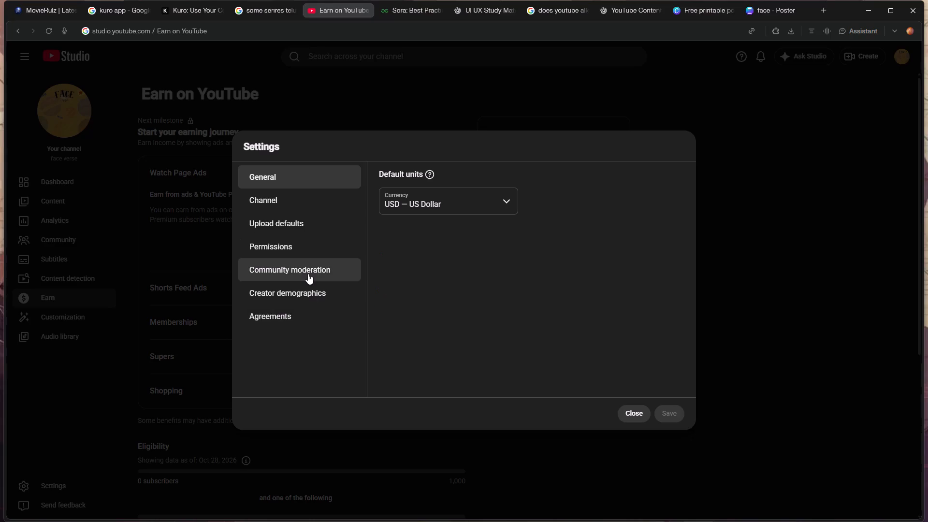
{"action": "left_click", "coordinate": [307, 252]}
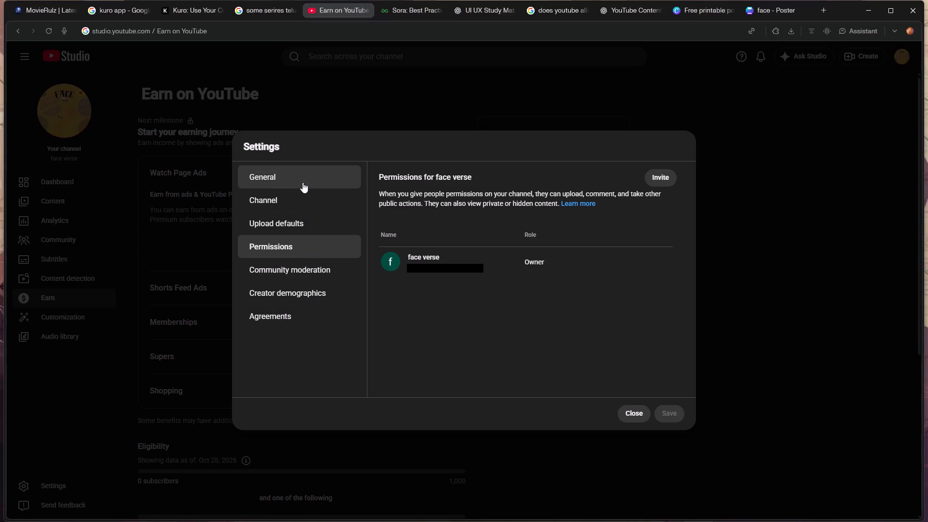
{"action": "left_click", "coordinate": [303, 182]}
{"action": "left_click", "coordinate": [303, 247]}
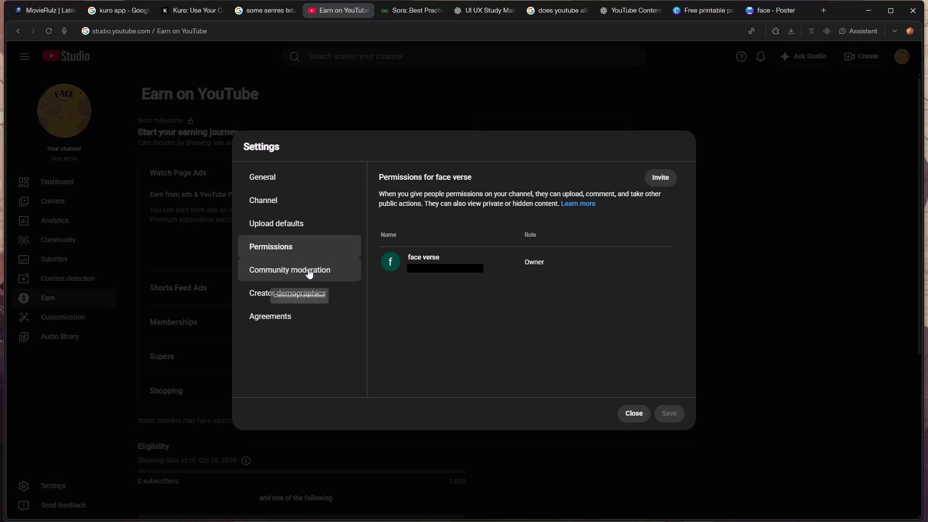
{"action": "left_click", "coordinate": [308, 268]}
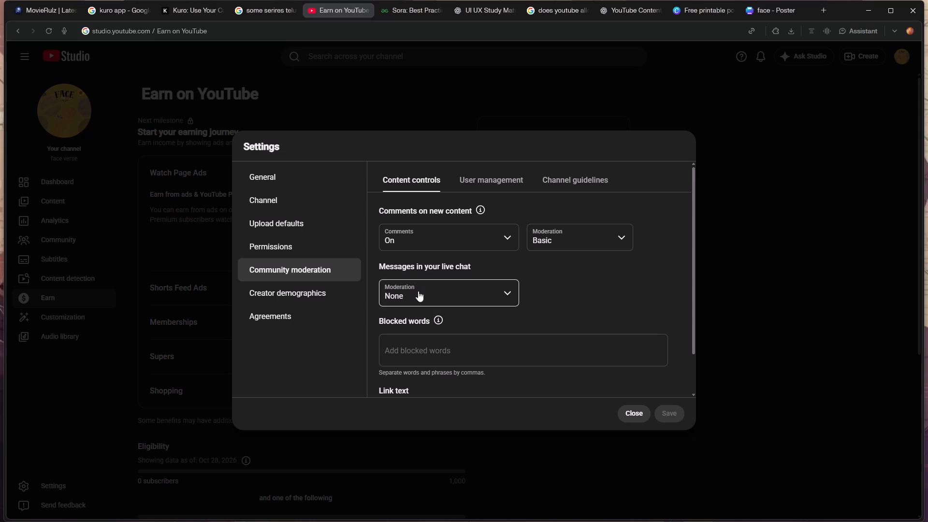
{"action": "left_click", "coordinate": [323, 293]}
{"action": "left_click", "coordinate": [316, 316]}
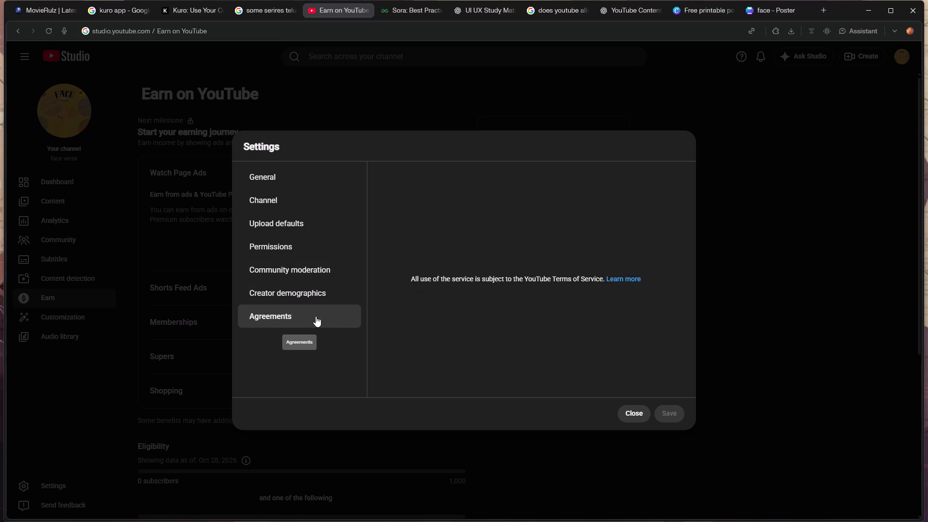
Examine the basic and advanced upload defaults, including the visibility, caption certification and license options.
{"action": "left_click", "coordinate": [299, 225]}
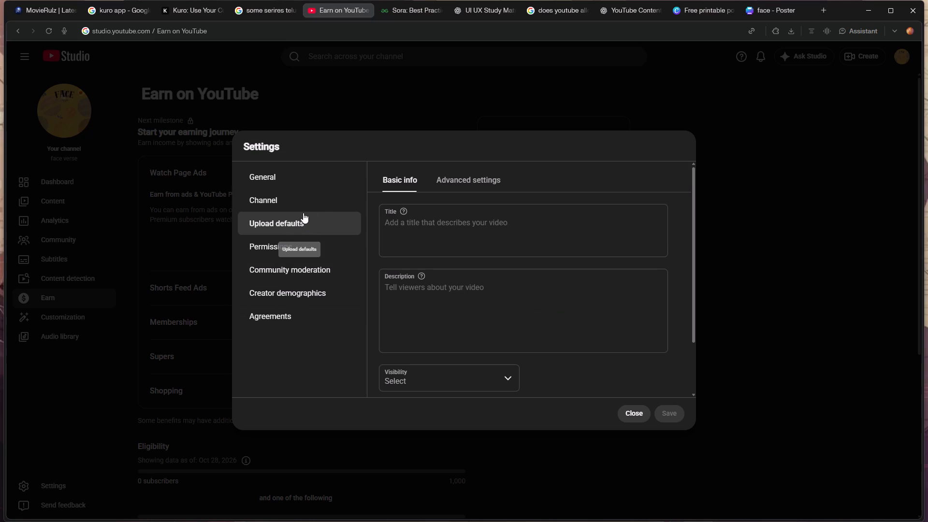
{"action": "scroll", "coordinate": [456, 224], "scroll_direction": "down", "scroll_amount": 2}
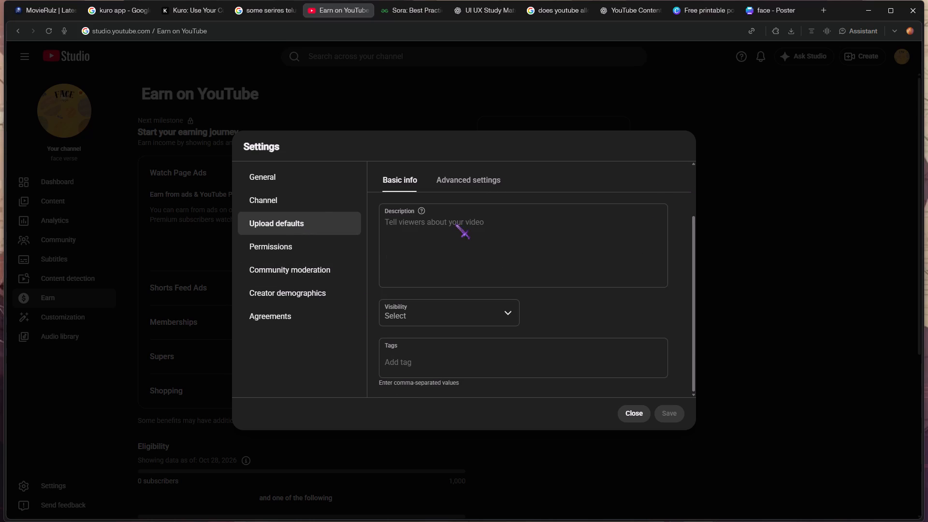
{"action": "scroll", "coordinate": [456, 224], "scroll_direction": "down", "scroll_amount": 1}
{"action": "left_click", "coordinate": [462, 314]}
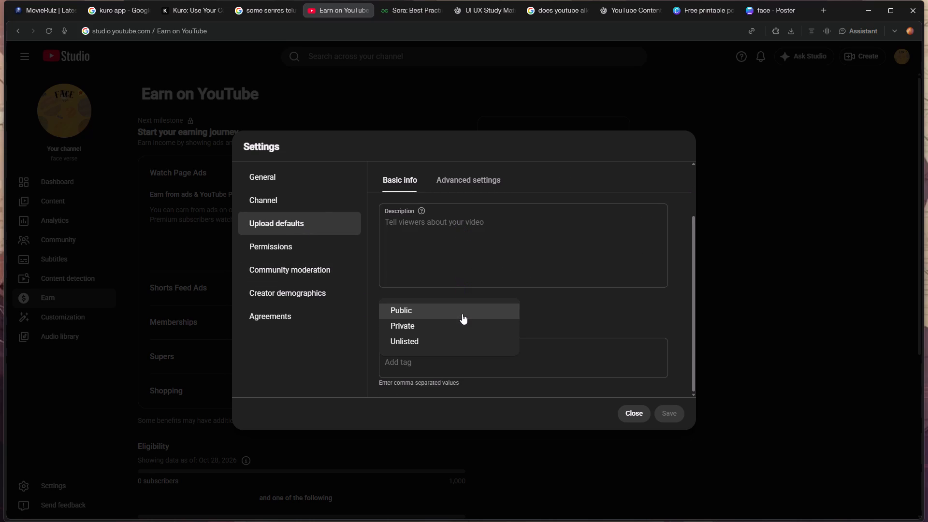
{"action": "left_click", "coordinate": [484, 179]}
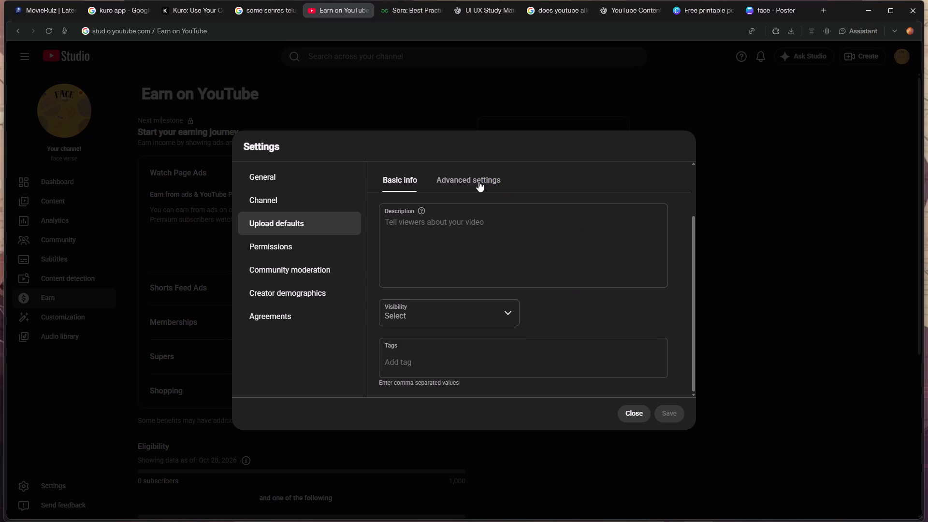
{"action": "left_click", "coordinate": [465, 182]}
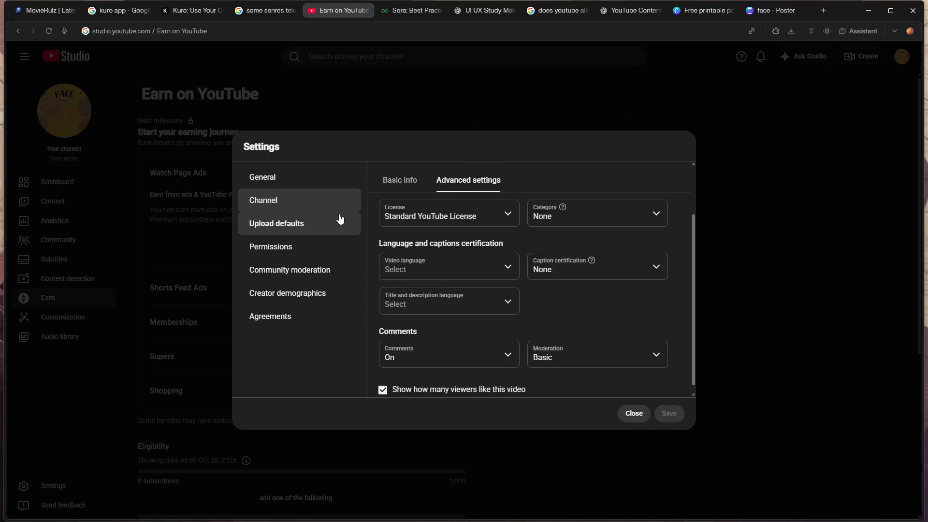
{"action": "left_click", "coordinate": [312, 216]}
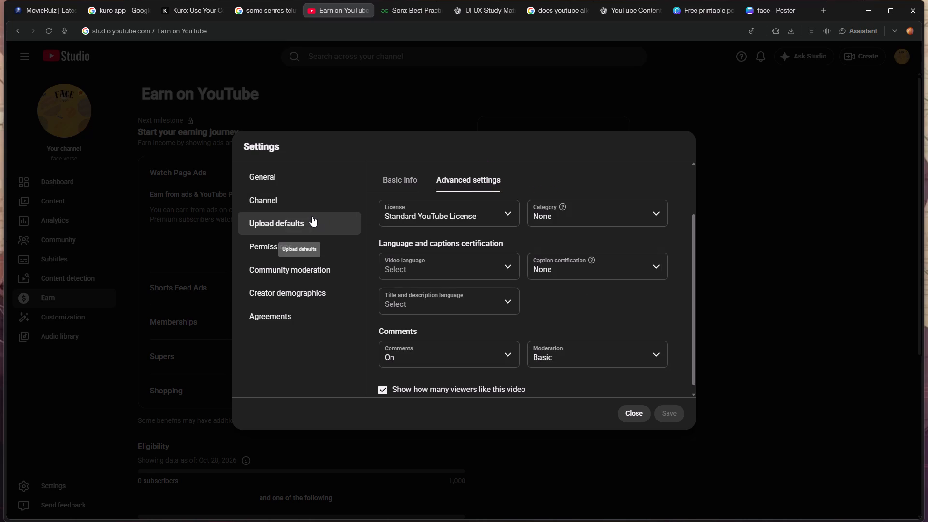
{"action": "scroll", "coordinate": [472, 267], "scroll_direction": "down", "scroll_amount": 1}
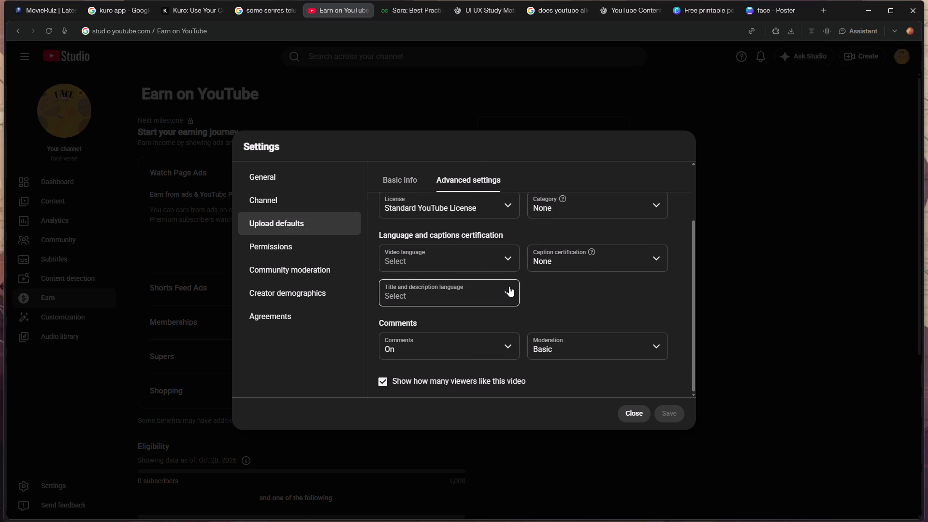
{"action": "left_click", "coordinate": [662, 252]}
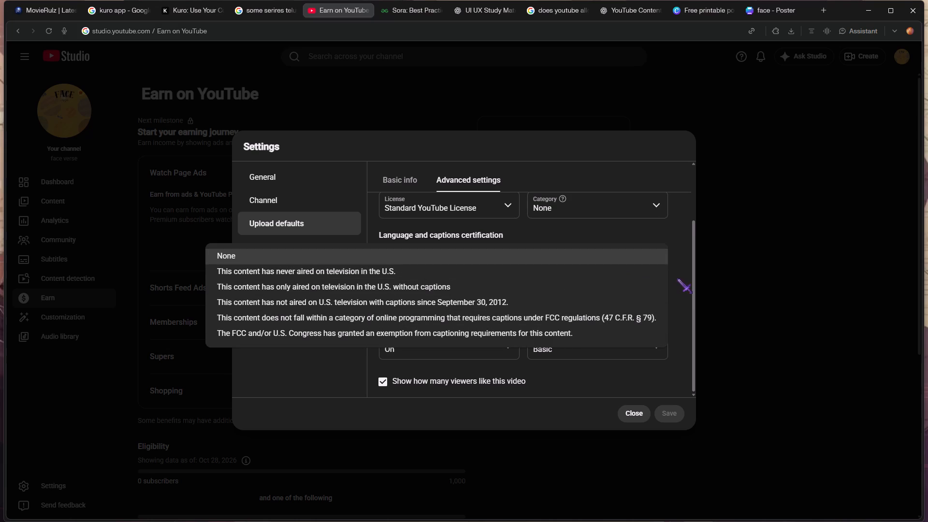
{"action": "left_click", "coordinate": [750, 276]}
{"action": "scroll", "coordinate": [548, 310], "scroll_direction": "down", "scroll_amount": 2}
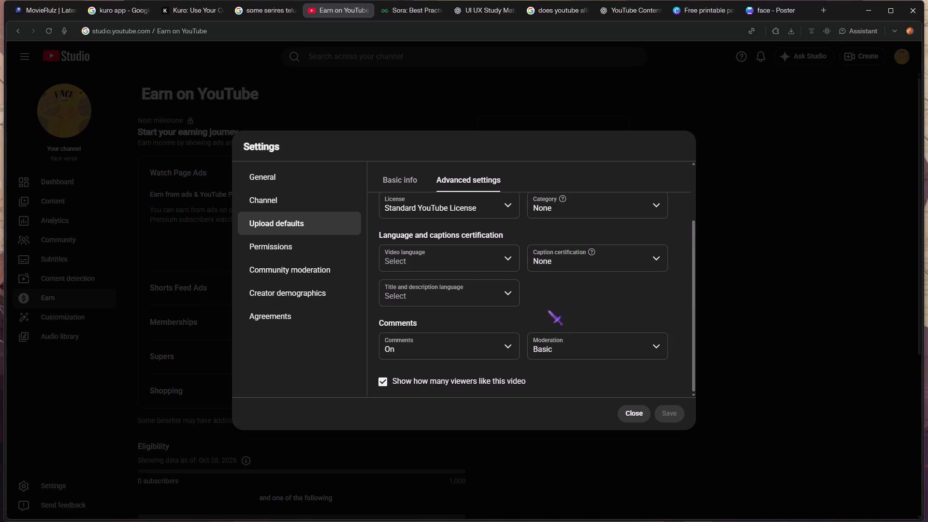
{"action": "left_click", "coordinate": [507, 203]}
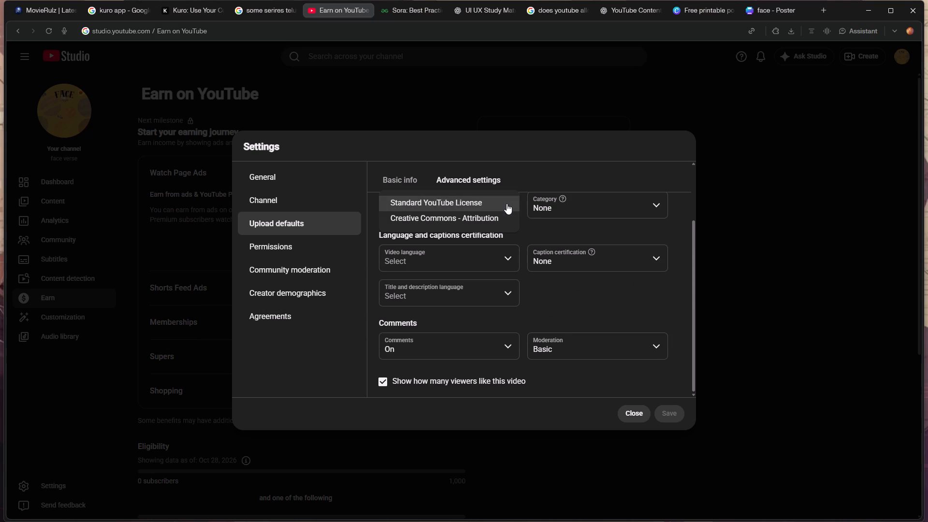
{"action": "left_click", "coordinate": [325, 204]}
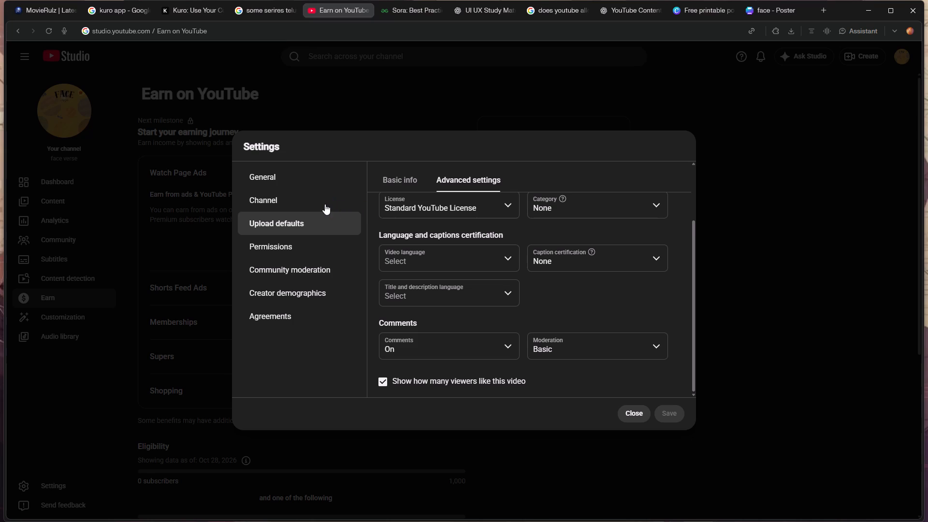
Review the Channel section's basic info and read through all of its advanced settings.
{"action": "double_click", "coordinate": [325, 204]}
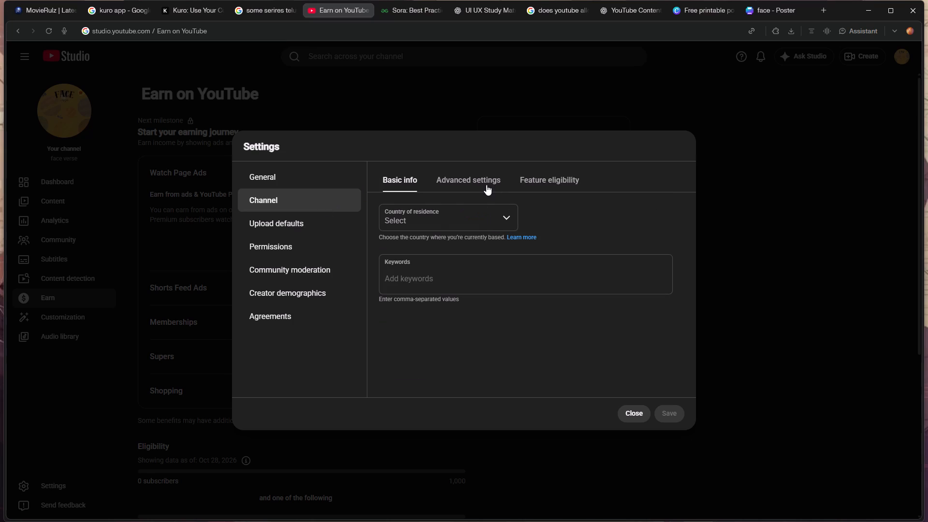
{"action": "left_click", "coordinate": [492, 180]}
{"action": "scroll", "coordinate": [519, 262], "scroll_direction": "down", "scroll_amount": 1}
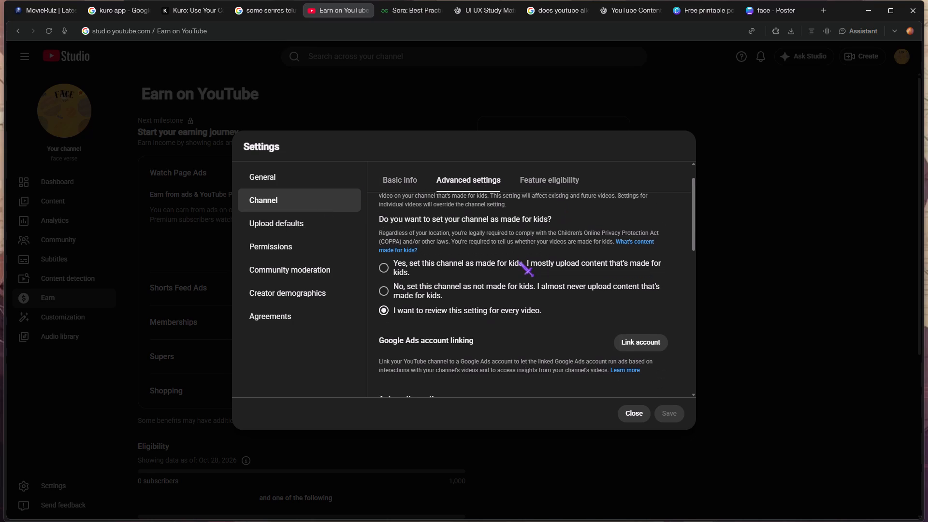
{"action": "scroll", "coordinate": [519, 262], "scroll_direction": "down", "scroll_amount": 4}
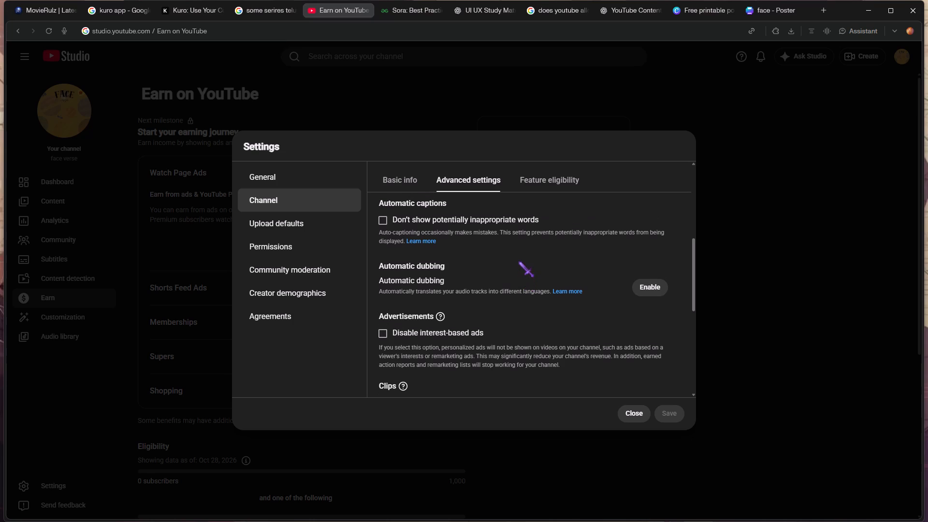
{"action": "scroll", "coordinate": [527, 262], "scroll_direction": "down", "scroll_amount": 3}
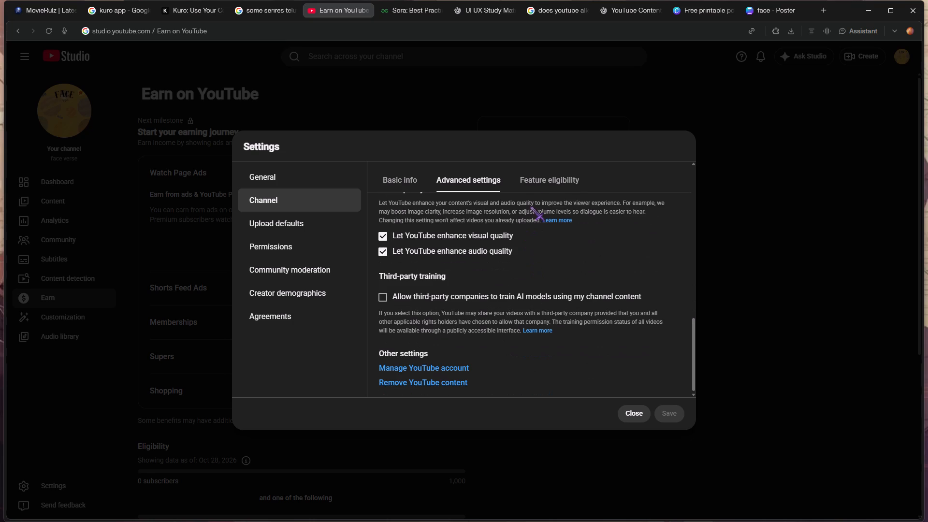
Examine the channel's feature eligibility, expanding the requirements for the intermediate and advanced features.
{"action": "left_click", "coordinate": [549, 184]}
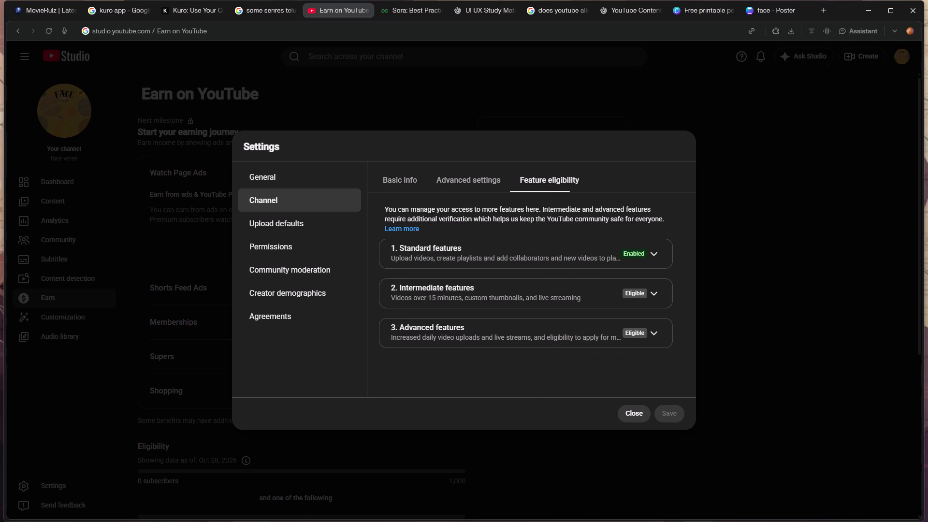
{"action": "left_click", "coordinate": [652, 292]}
{"action": "scroll", "coordinate": [665, 305], "scroll_direction": "down", "scroll_amount": 2}
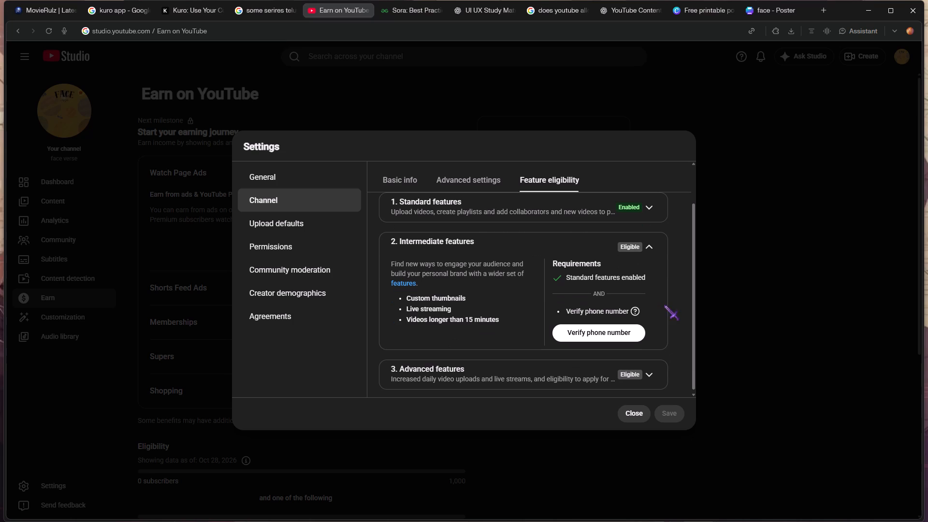
{"action": "scroll", "coordinate": [578, 326], "scroll_direction": "down", "scroll_amount": 1}
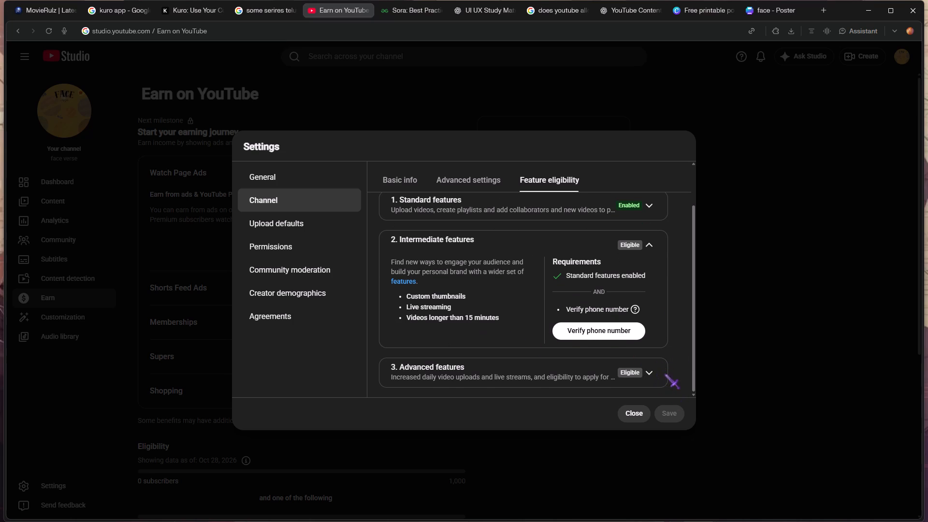
{"action": "left_click", "coordinate": [651, 375]}
{"action": "scroll", "coordinate": [651, 375], "scroll_direction": "down", "scroll_amount": 3}
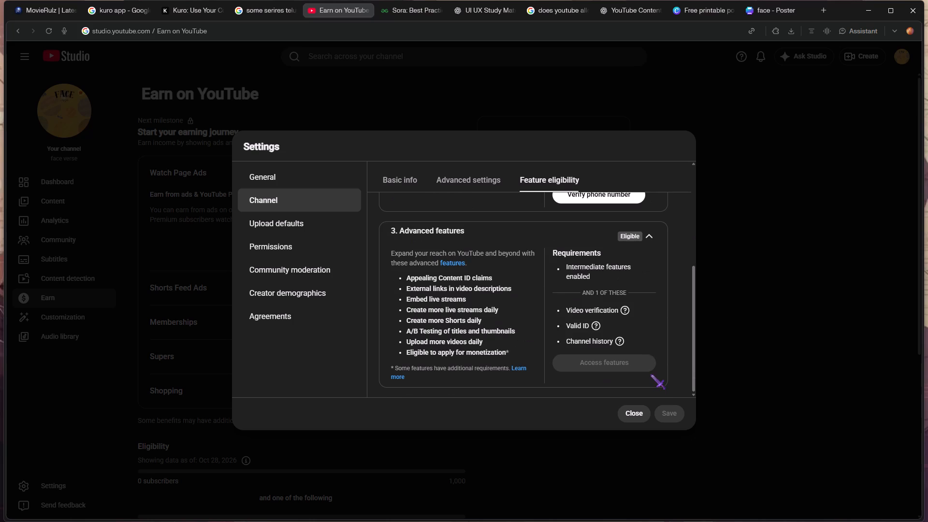
{"action": "scroll", "coordinate": [651, 375], "scroll_direction": "down", "scroll_amount": 1}
Start the phone number verification required for the intermediate features.
{"action": "scroll", "coordinate": [643, 280], "scroll_direction": "up", "scroll_amount": 2}
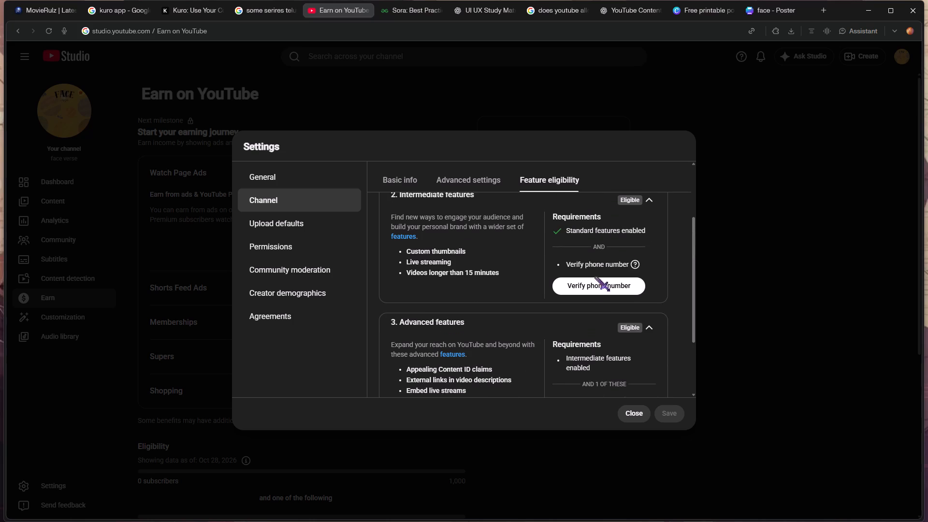
{"action": "left_click", "coordinate": [599, 290]}
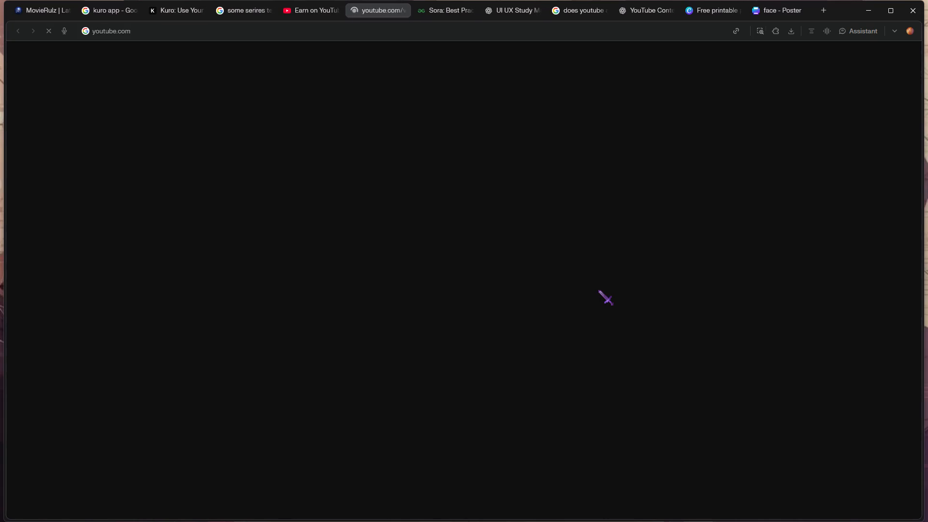